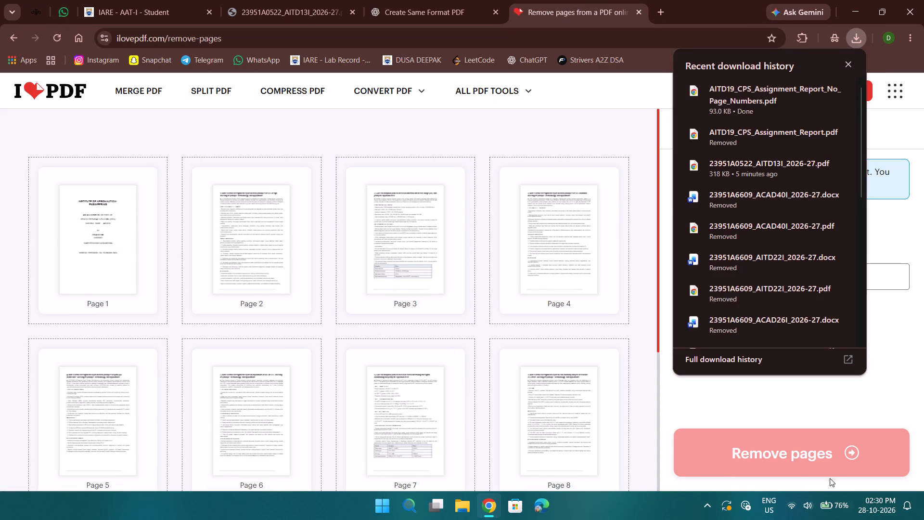
left_click(119, 259)
scroll(506, 398, "down", 7)
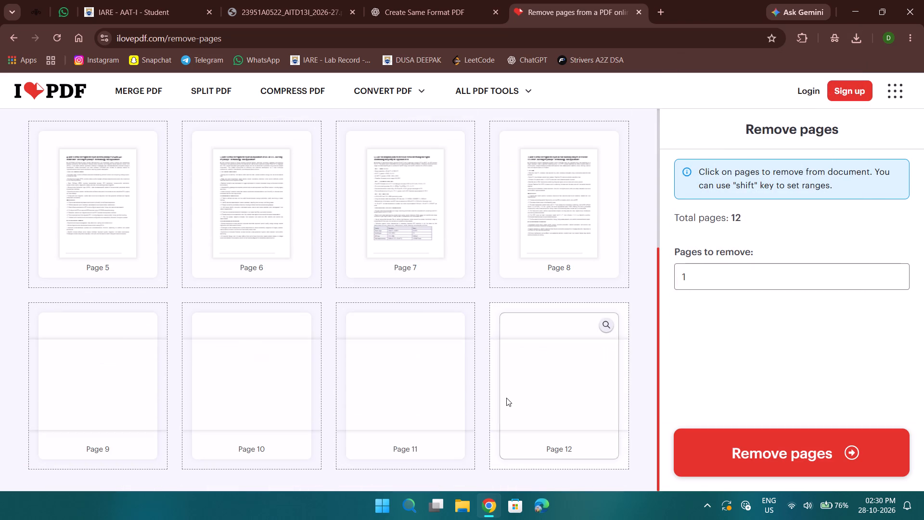
left_click(767, 442)
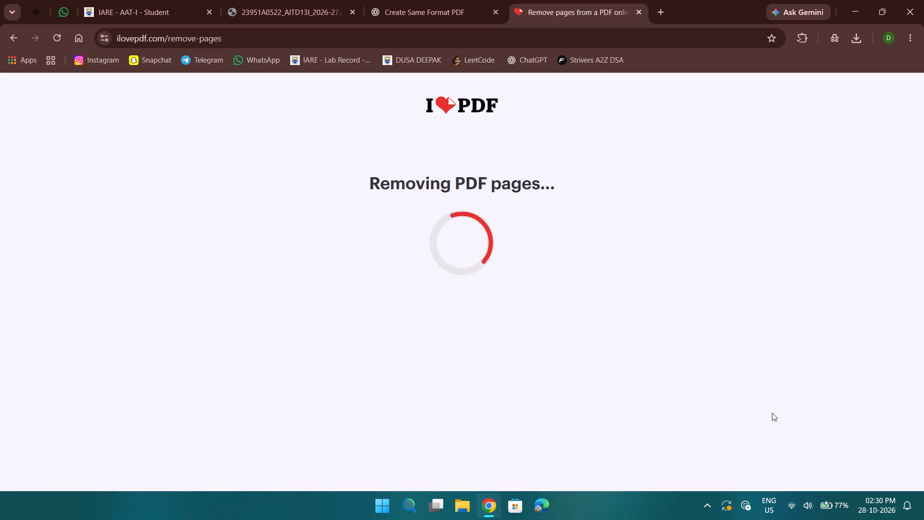
left_click(501, 177)
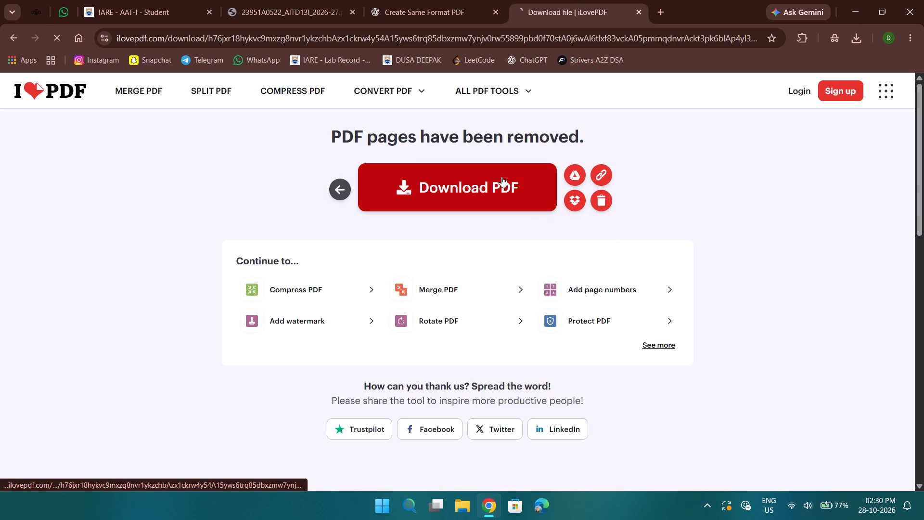
Search the web for "plagiarism checker" in a new tab, change the search to "duplichecker" and open the DupliChecker site.
left_click(658, 6)
type("plaga")
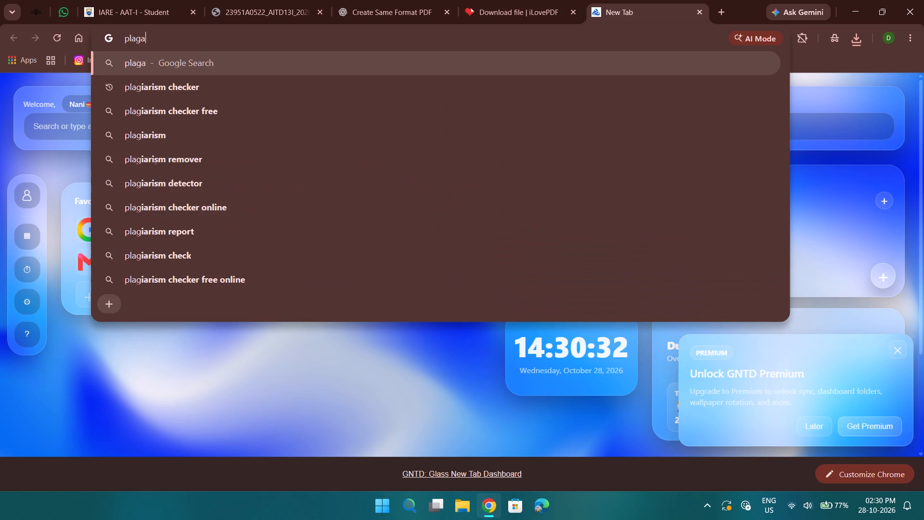
left_click(266, 91)
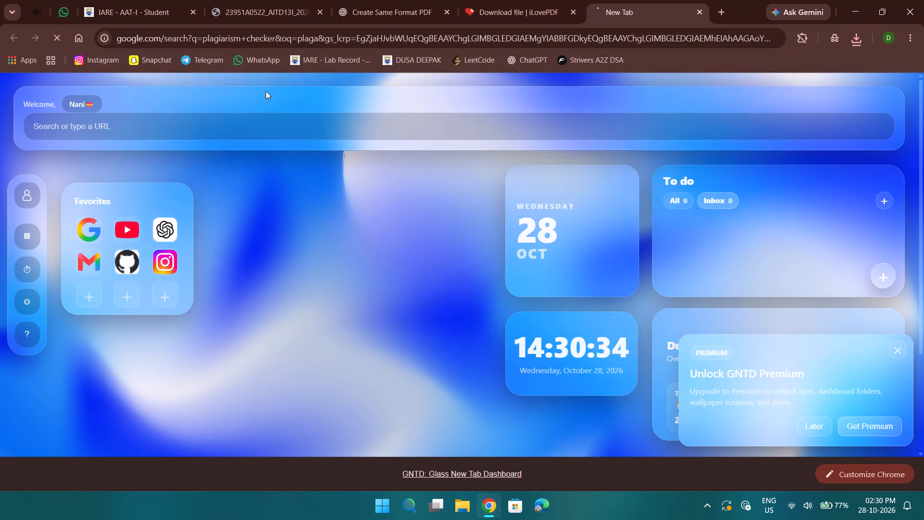
scroll(346, 314, "down", 9)
scroll(346, 314, "up", 9)
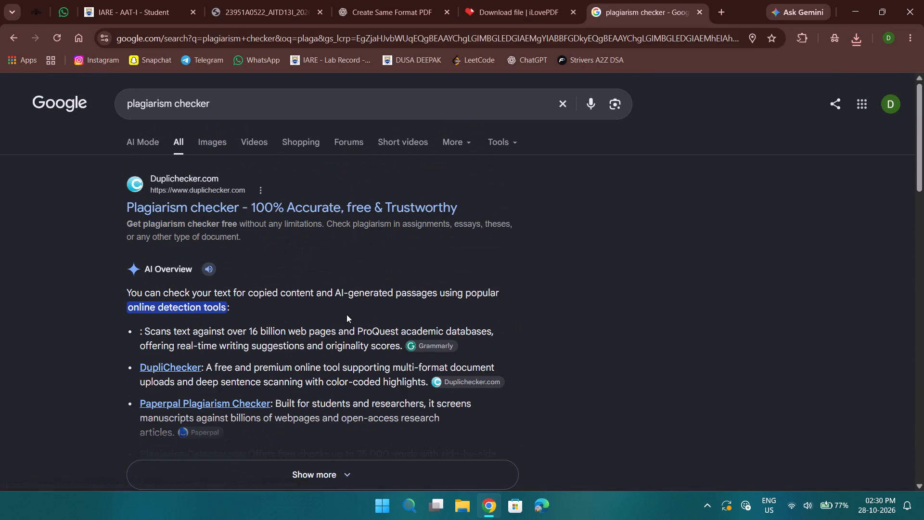
left_click_drag(224, 102, 87, 103)
type("dupli")
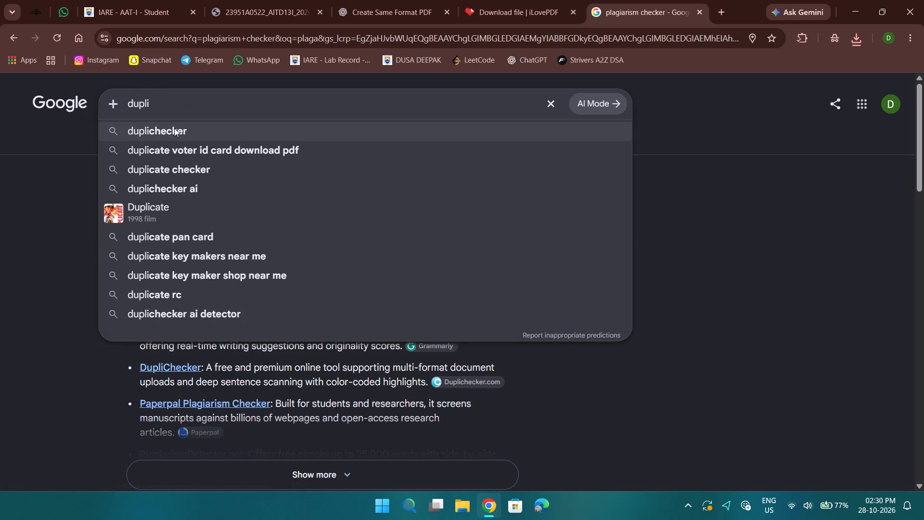
left_click(176, 131)
left_click(301, 215)
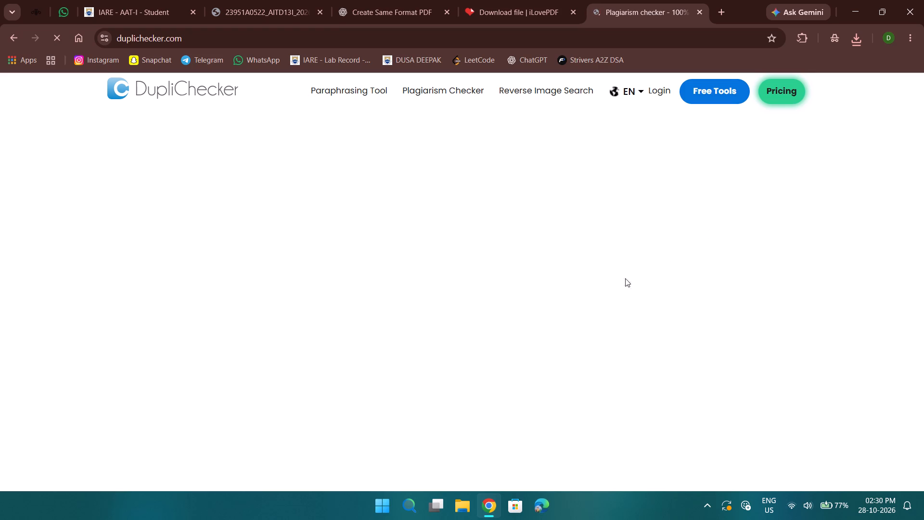
scroll(488, 312, "down", 10)
scroll(488, 312, "up", 3)
Refresh the list of available Wi-Fi networks and switch the connection to the Roolex ♥ network.
left_click(769, 306)
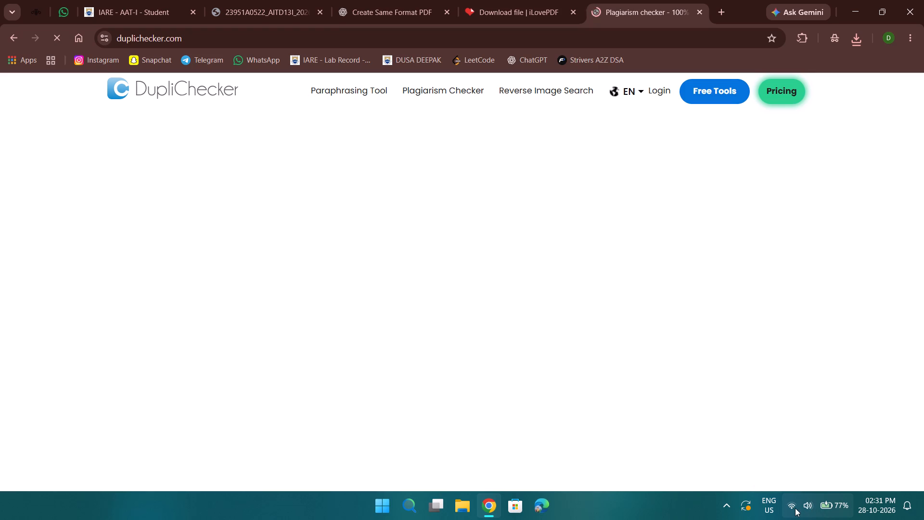
left_click(790, 507)
left_click(757, 279)
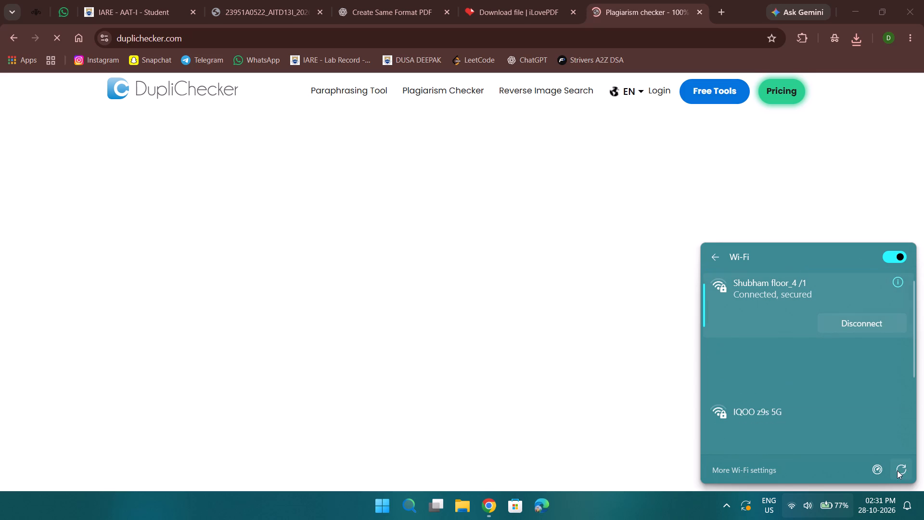
left_click(902, 469)
left_click(810, 357)
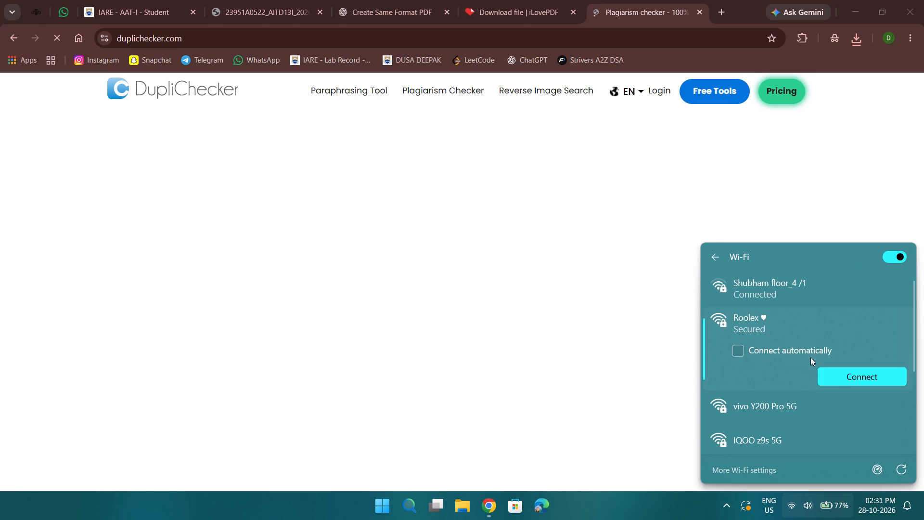
left_click(842, 374)
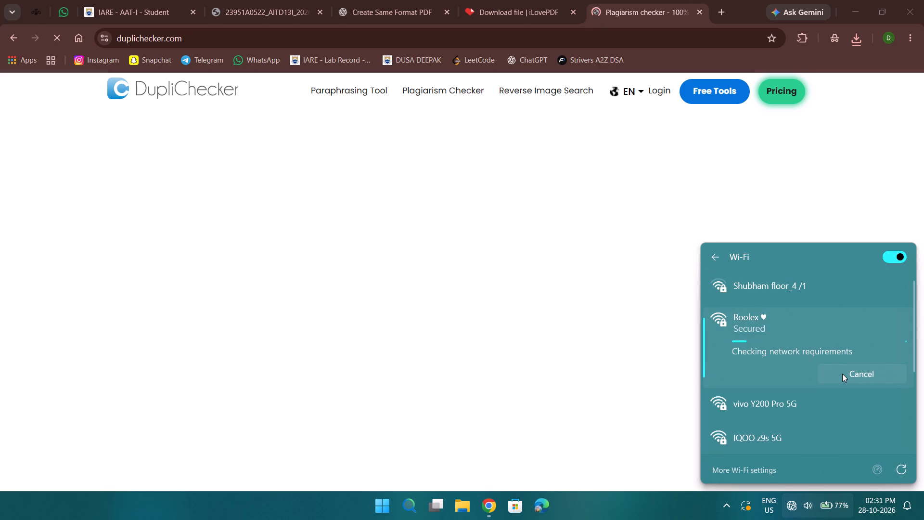
scroll(774, 326, "up", 4)
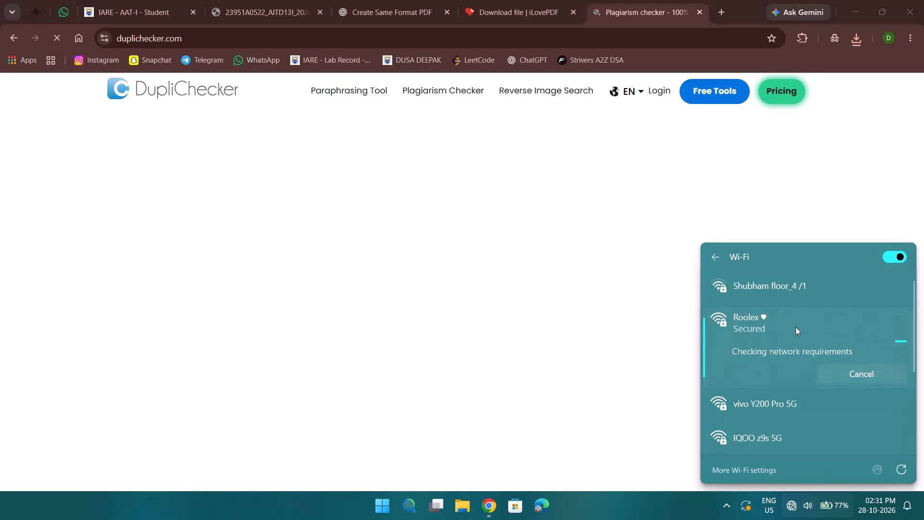
scroll(786, 361, "up", 5)
left_click(580, 268)
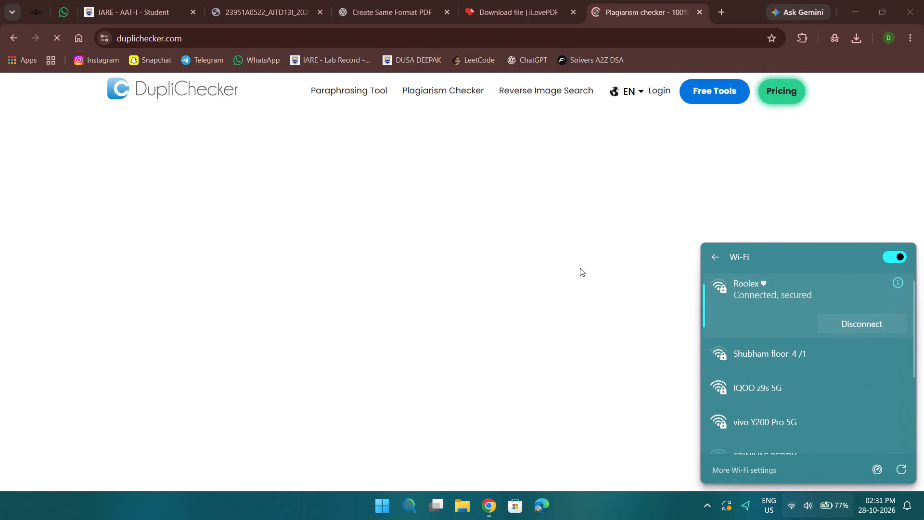
Stop the stalled loading of the DupliChecker page and reload it.
left_click(58, 37)
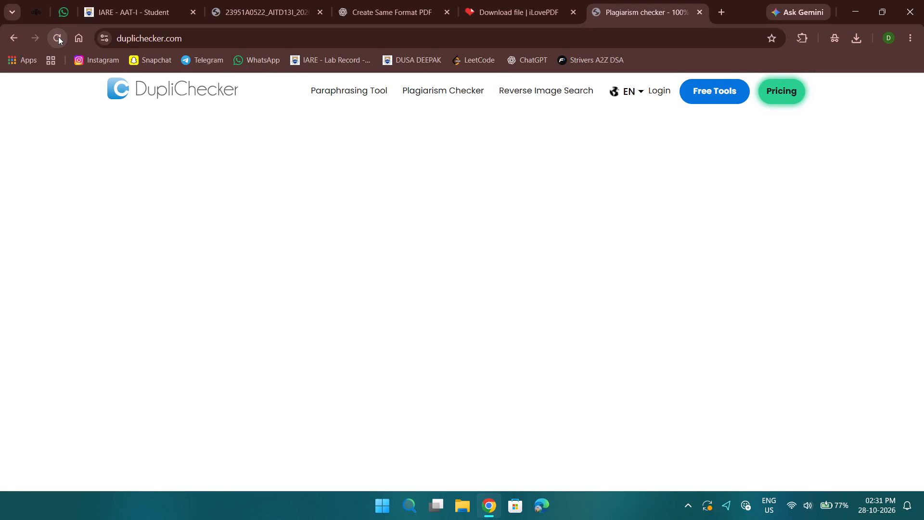
left_click(54, 36)
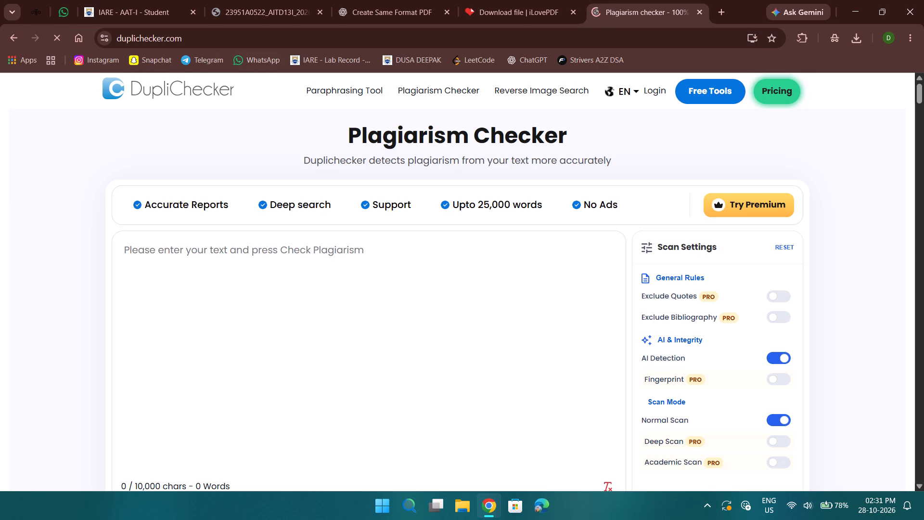
Upload AITD19_CPS_Assignment_Report_No_Page_Numbers_removed.pdf from Downloads to DupliChecker's plagiarism checker and look through the extracted text.
scroll(336, 336, "down", 3)
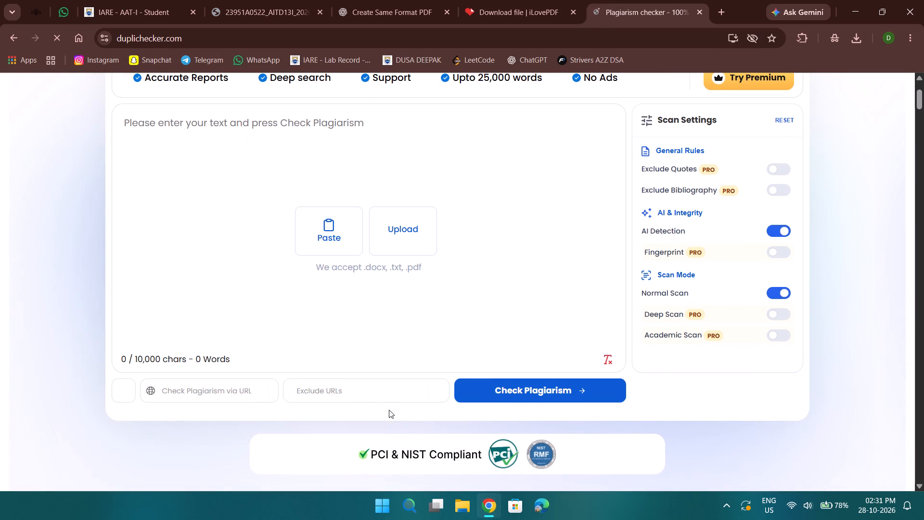
scroll(472, 281, "up", 1)
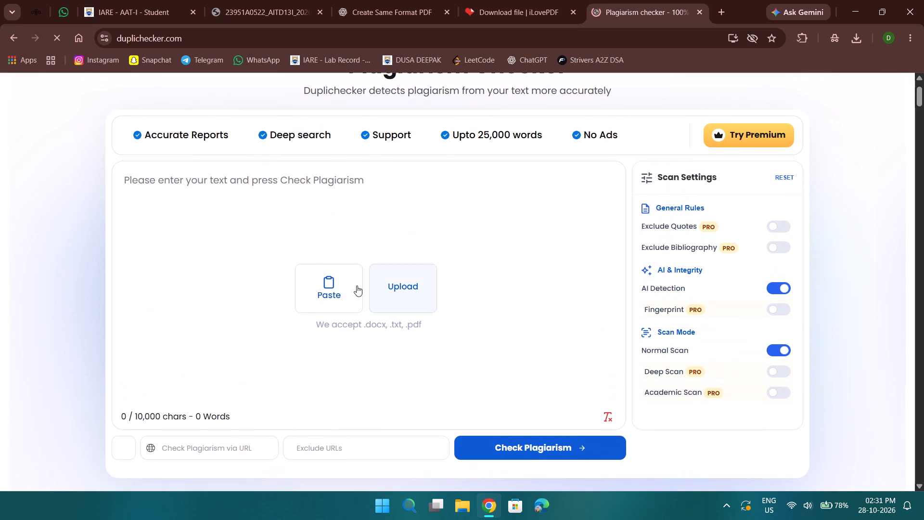
left_click(397, 292)
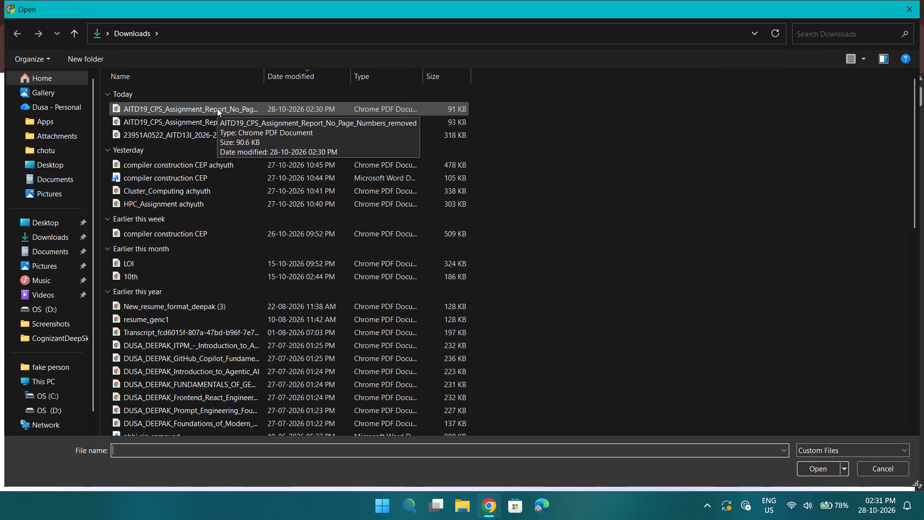
double_click(217, 108)
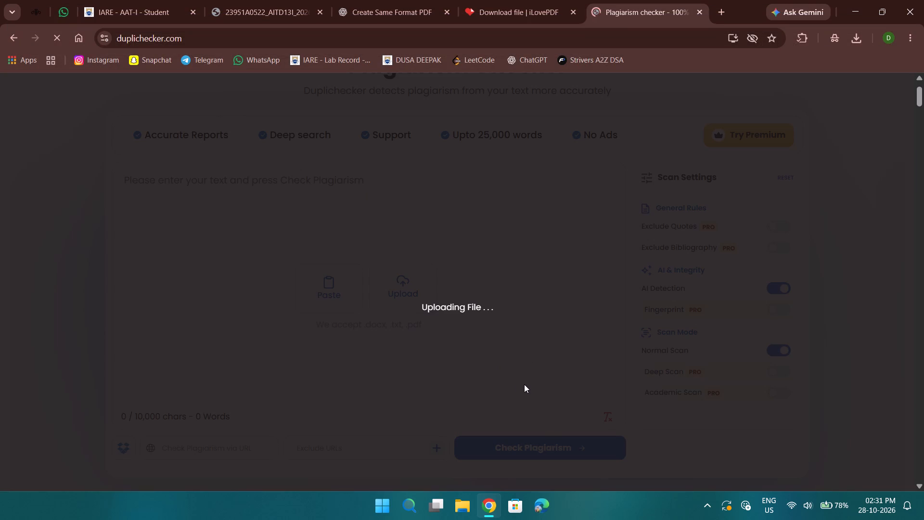
scroll(561, 344, "down", 3)
scroll(561, 344, "up", 1)
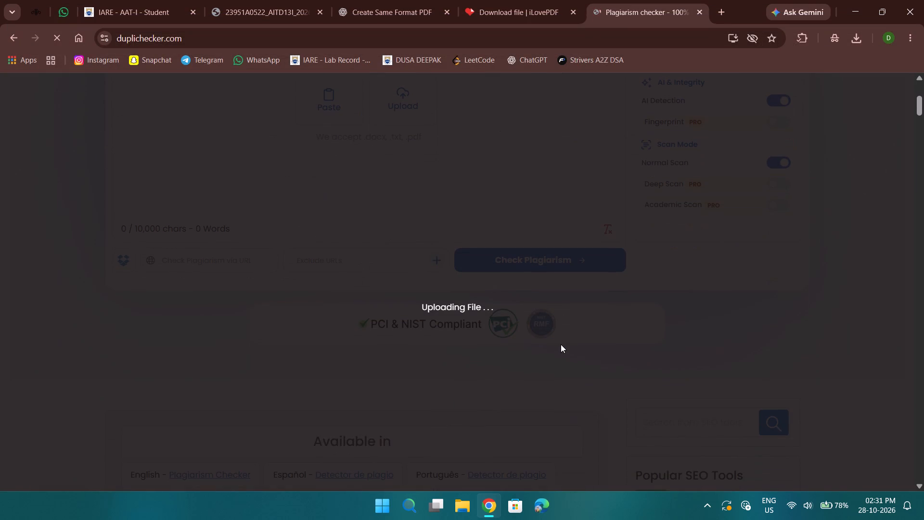
scroll(561, 344, "up", 4)
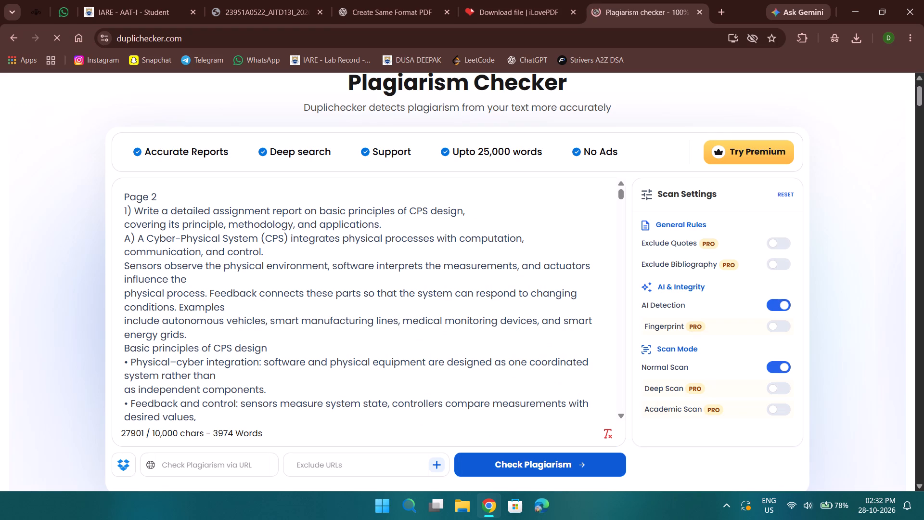
scroll(350, 350, "down", 6)
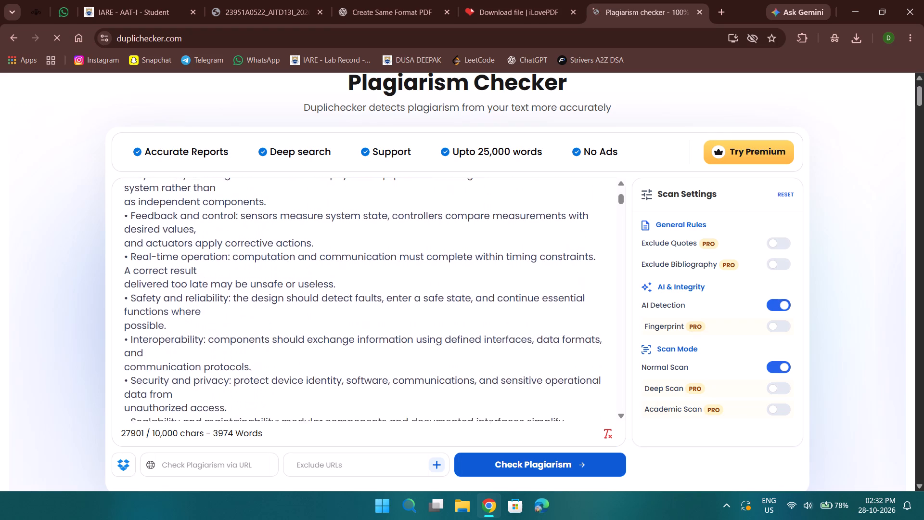
scroll(350, 350, "down", 3)
scroll(350, 350, "up", 5)
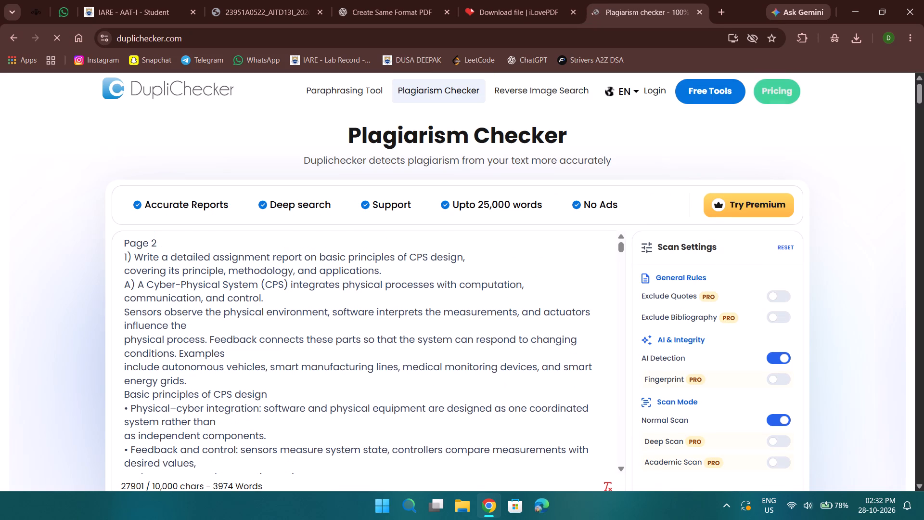
Delete the "Page 2" label from the start of the report text in the plagiarism checker.
left_click(177, 250)
key("BackSpace")
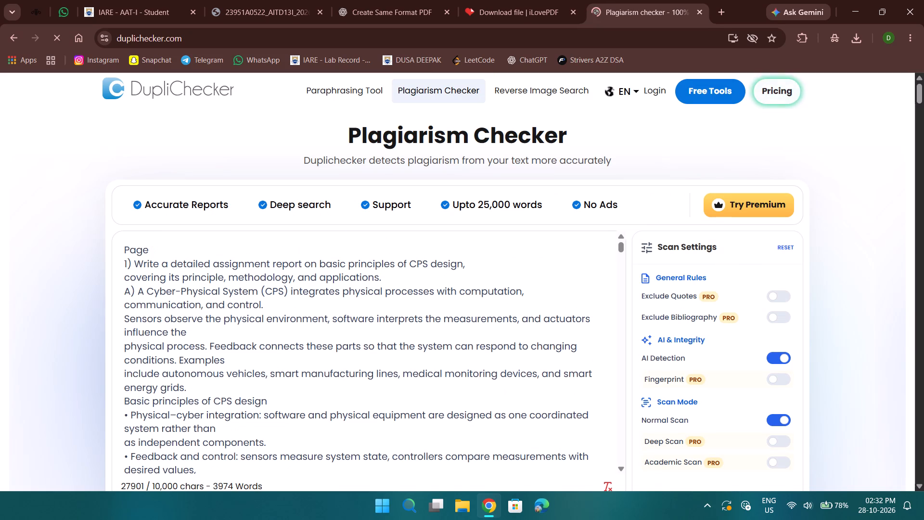
key("BackSpace")
key("BackSpace")
key("BackSpace")
key("BackSpace")
key("BackSpace")
key("BackSpace")
Delete the "Page 3" label above question 2 in the report text being checked.
scroll(283, 393, "down", 1)
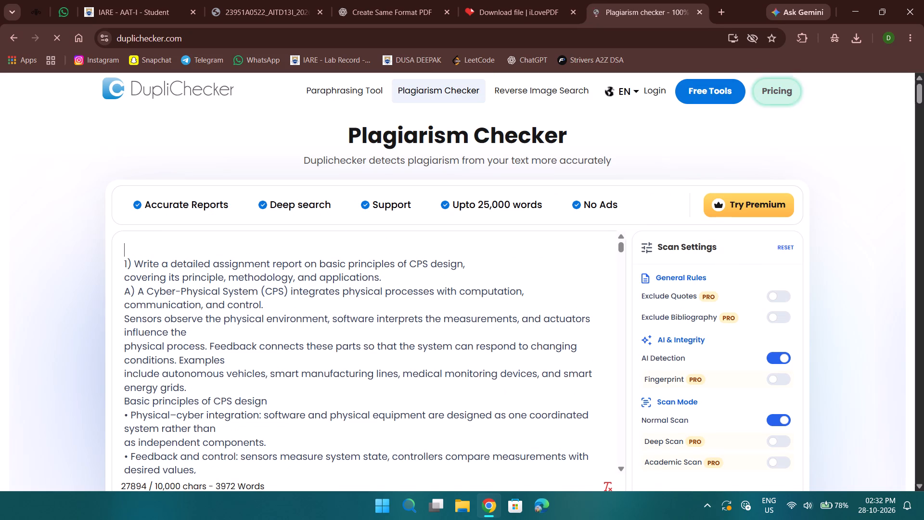
scroll(283, 393, "down", 9)
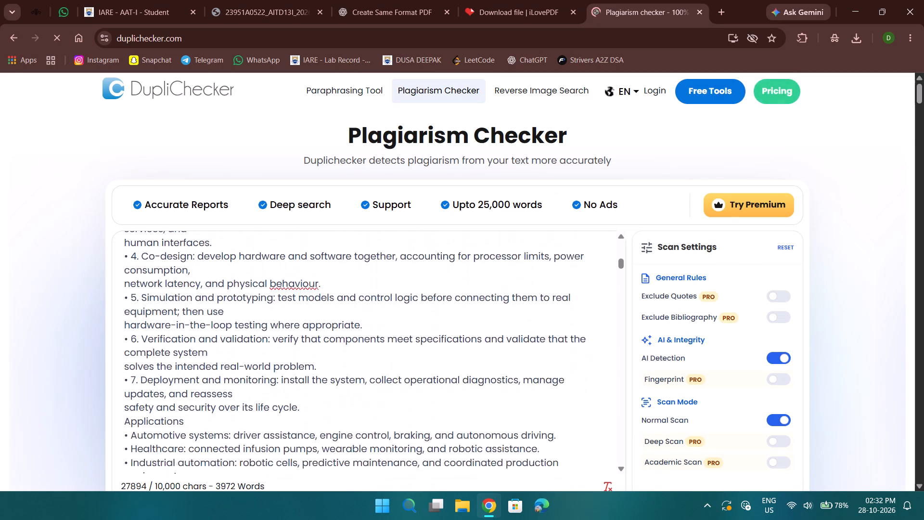
scroll(283, 393, "down", 3)
scroll(283, 393, "up", 2)
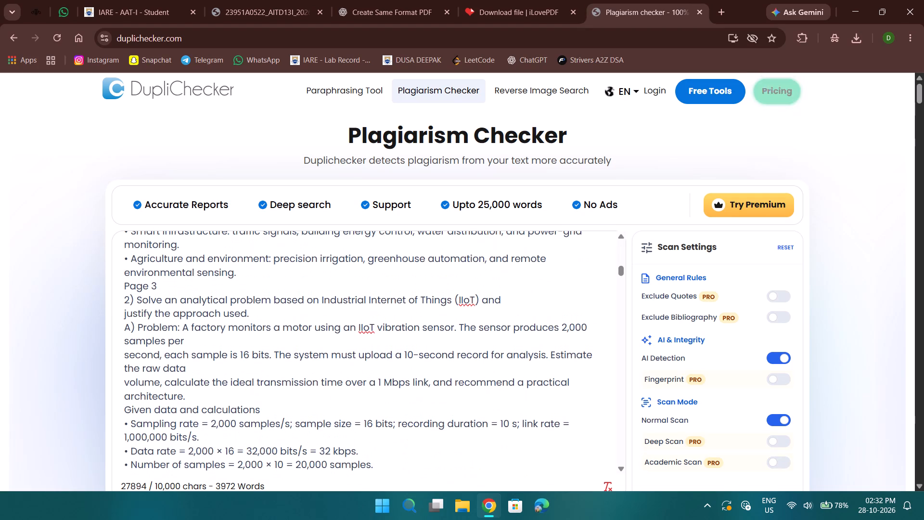
left_click_drag(163, 281, 126, 281)
key("BackSpace")
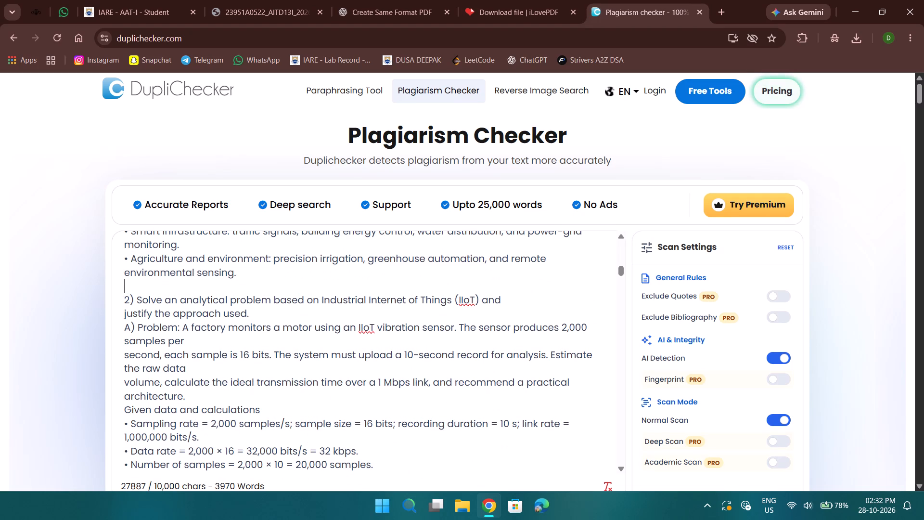
Start the plagiarism check on the edited report text and complete the human verification.
scroll(744, 433, "down", 4)
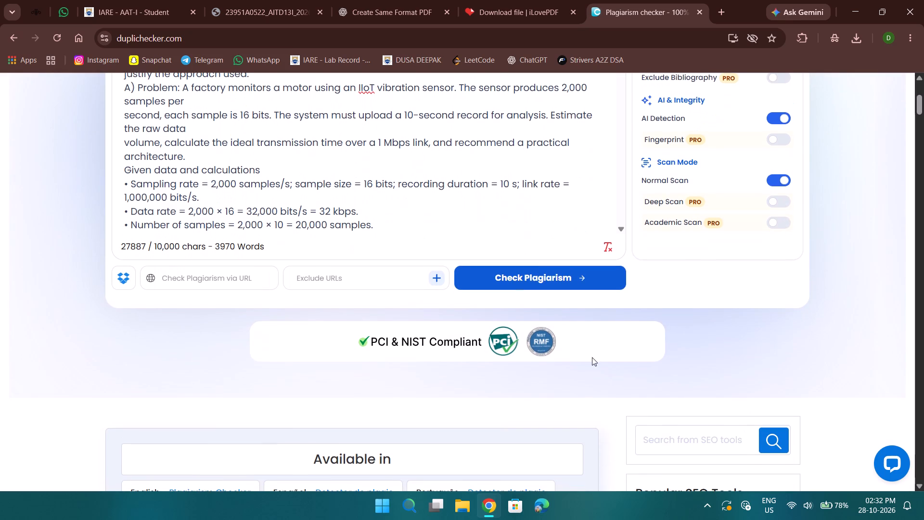
left_click(526, 279)
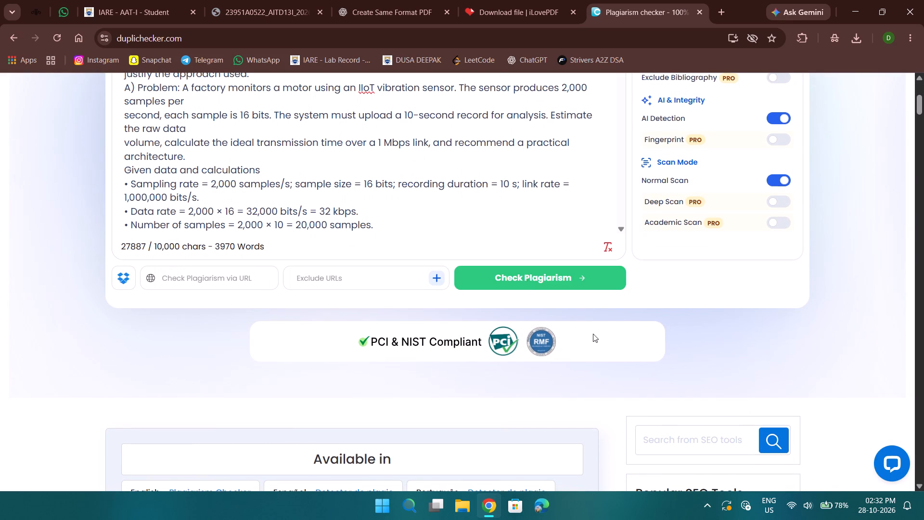
left_click(375, 287)
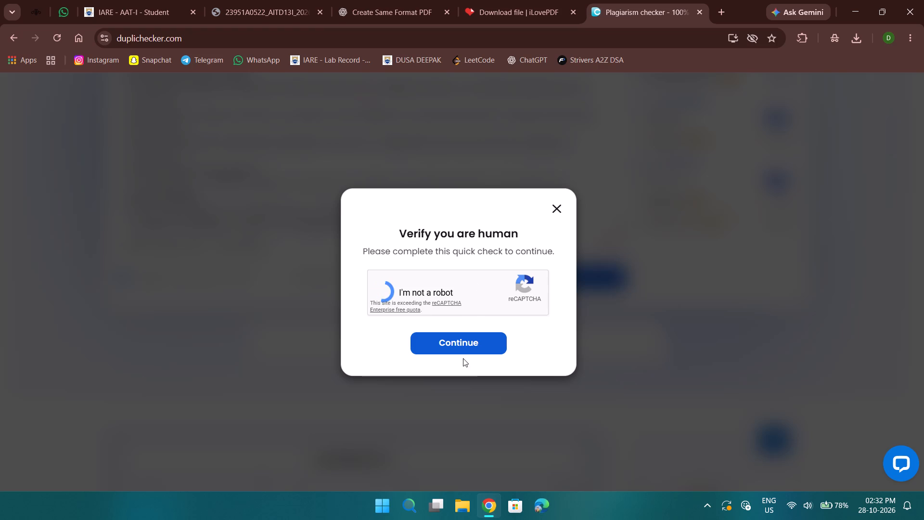
left_click(465, 341)
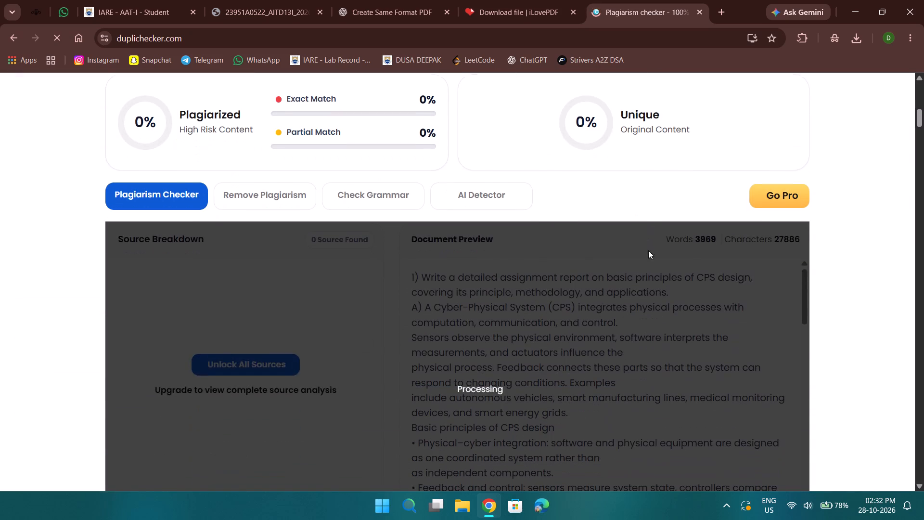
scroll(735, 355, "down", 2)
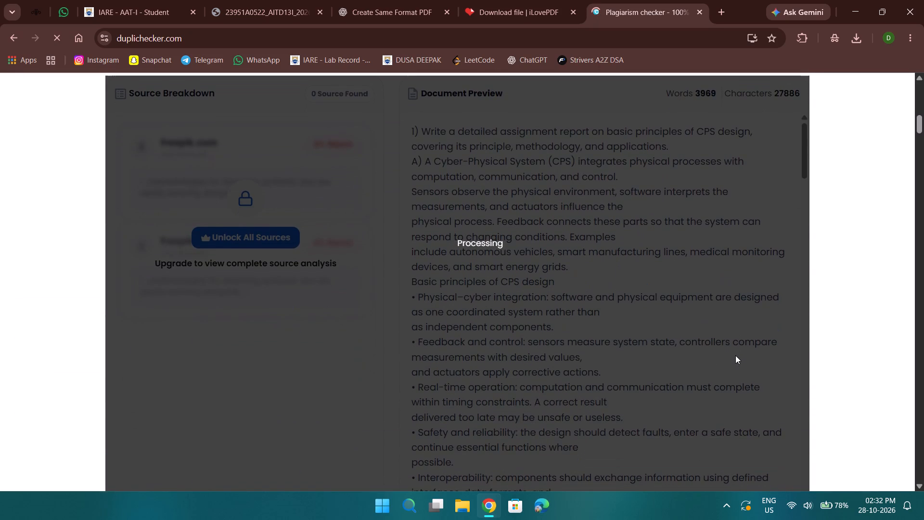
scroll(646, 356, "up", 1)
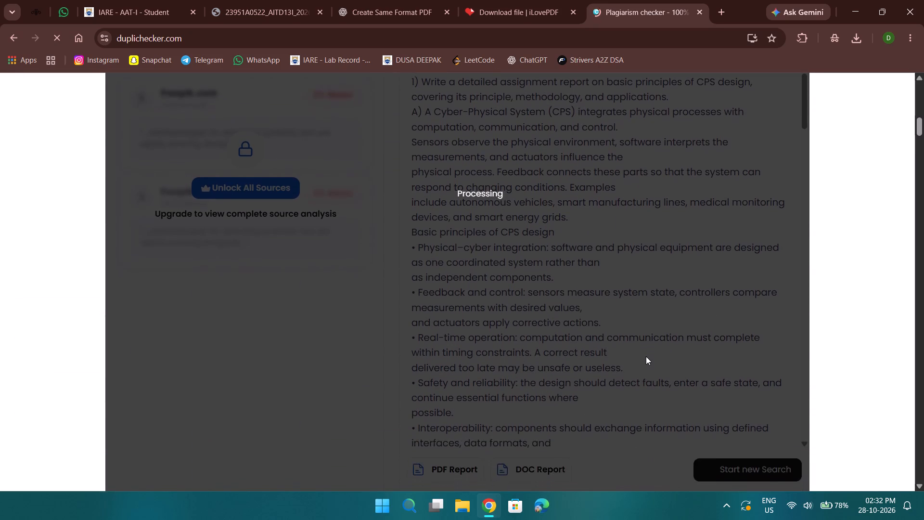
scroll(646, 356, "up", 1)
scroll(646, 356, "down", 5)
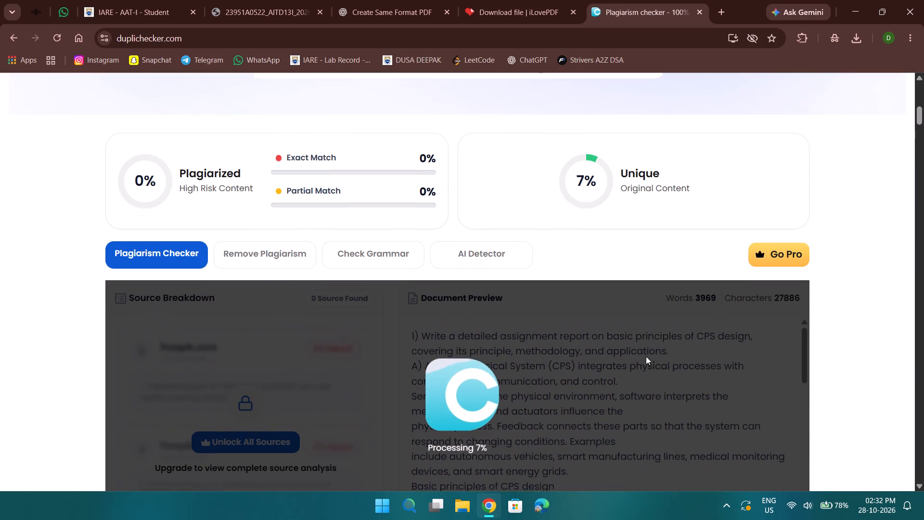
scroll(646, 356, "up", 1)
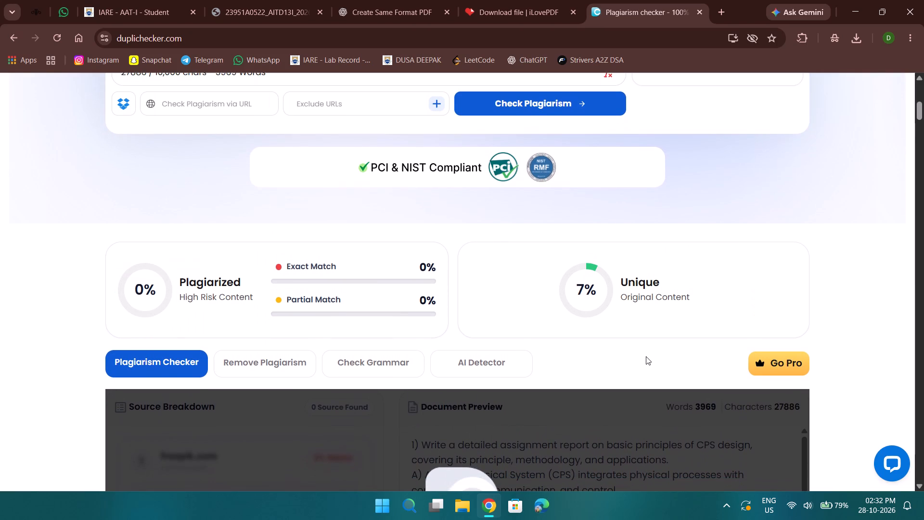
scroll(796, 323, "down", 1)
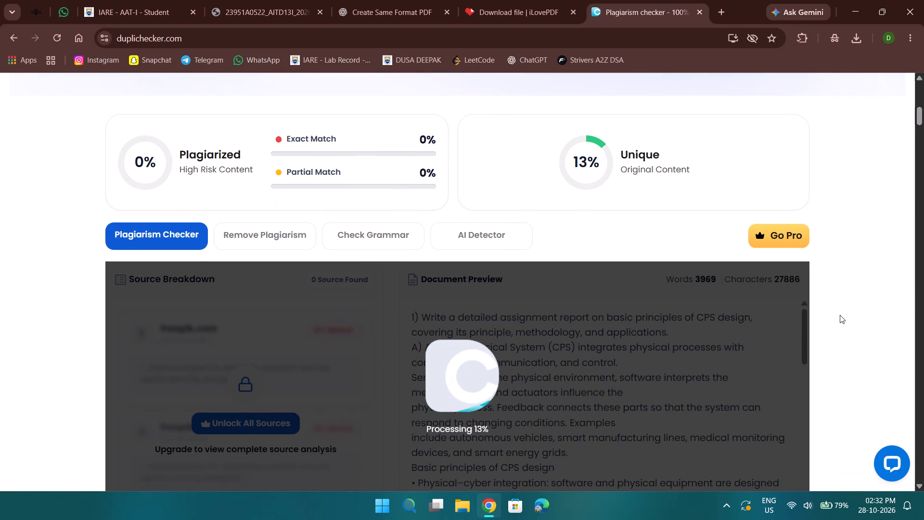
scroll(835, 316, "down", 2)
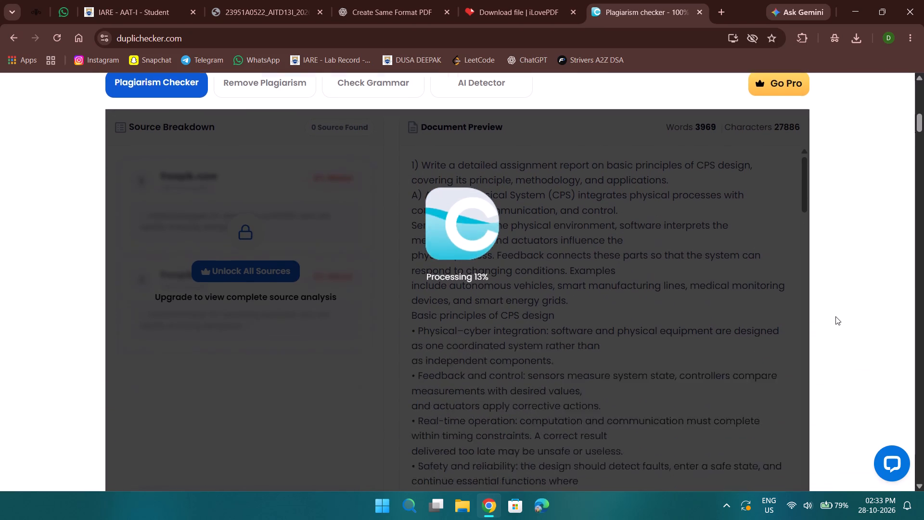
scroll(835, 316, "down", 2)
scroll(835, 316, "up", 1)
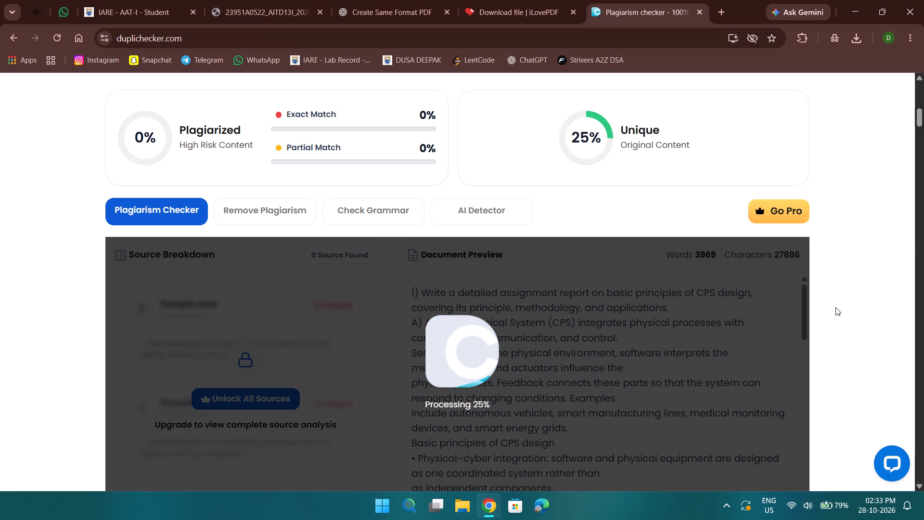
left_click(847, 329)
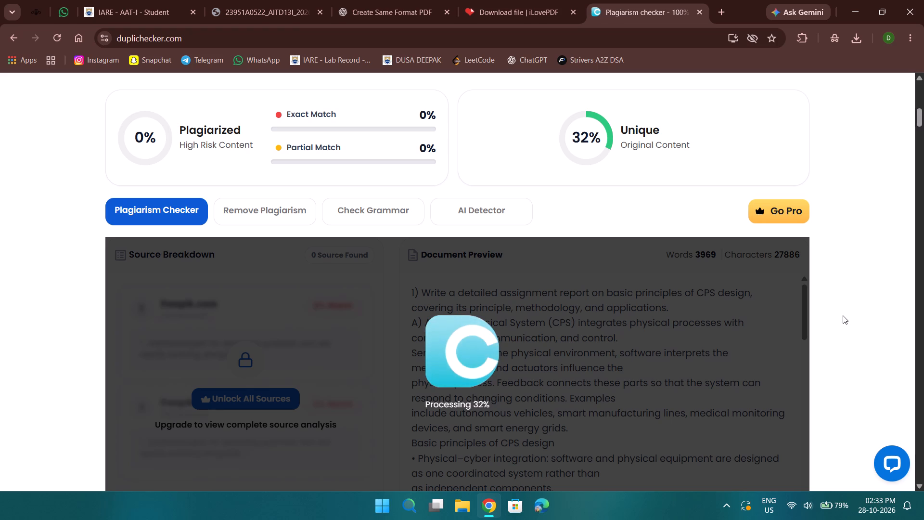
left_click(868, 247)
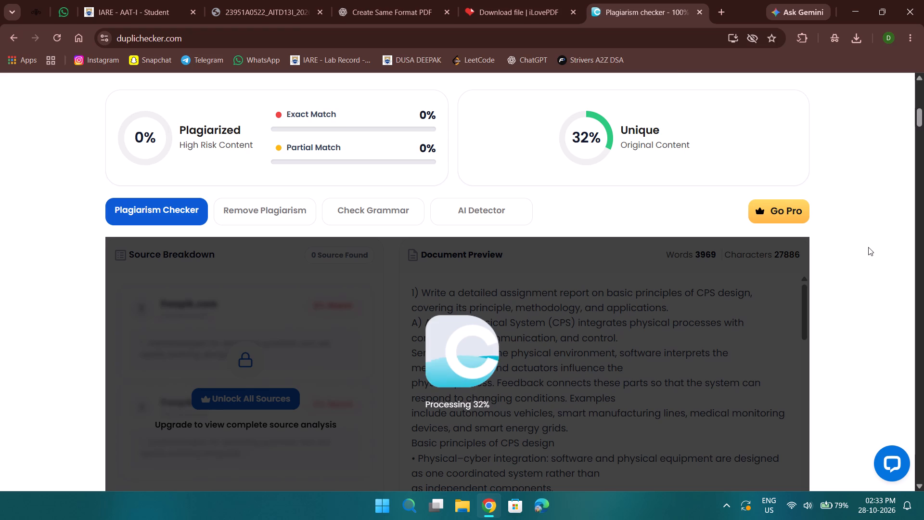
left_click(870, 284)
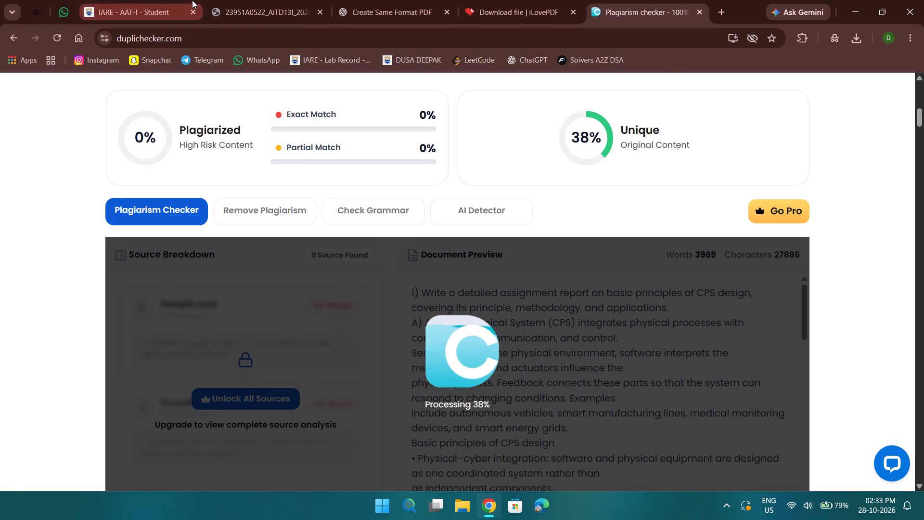
Switch to the college portal's AAT-I page and look over the course list, submission deadline and AITD19 questions.
left_click(123, 0)
scroll(421, 247, "up", 3)
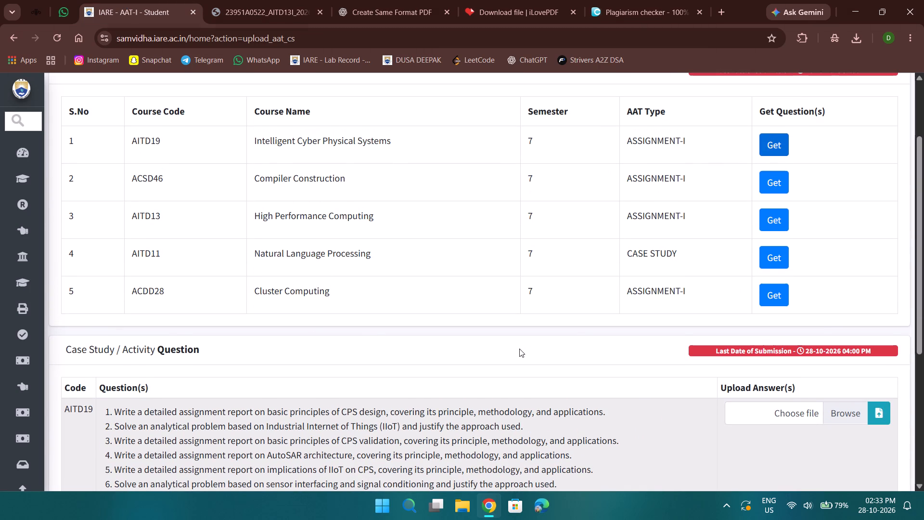
left_click(621, 328)
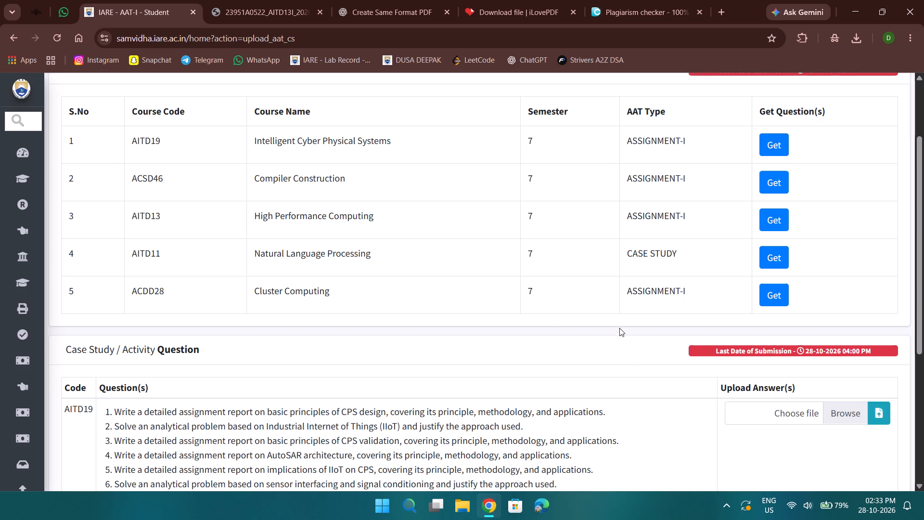
left_click(619, 328)
scroll(615, 328, "up", 1)
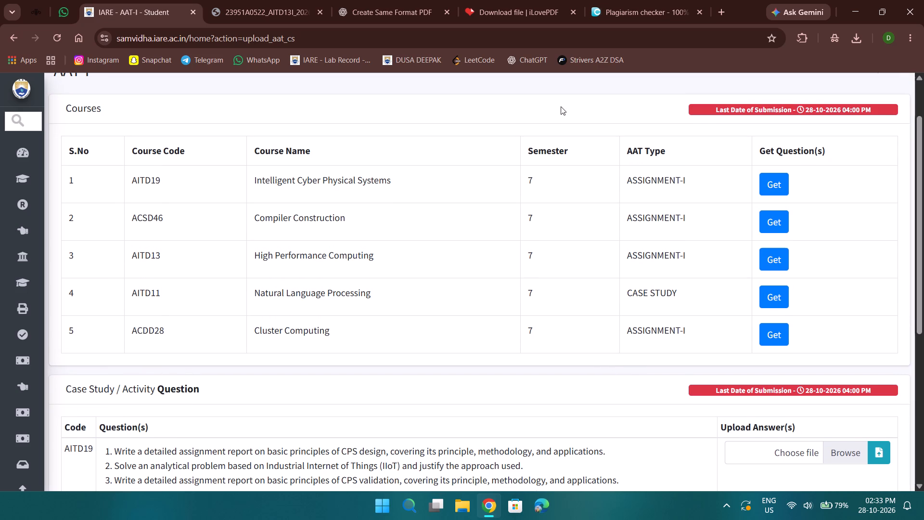
left_click(556, 108)
scroll(556, 108, "up", 5)
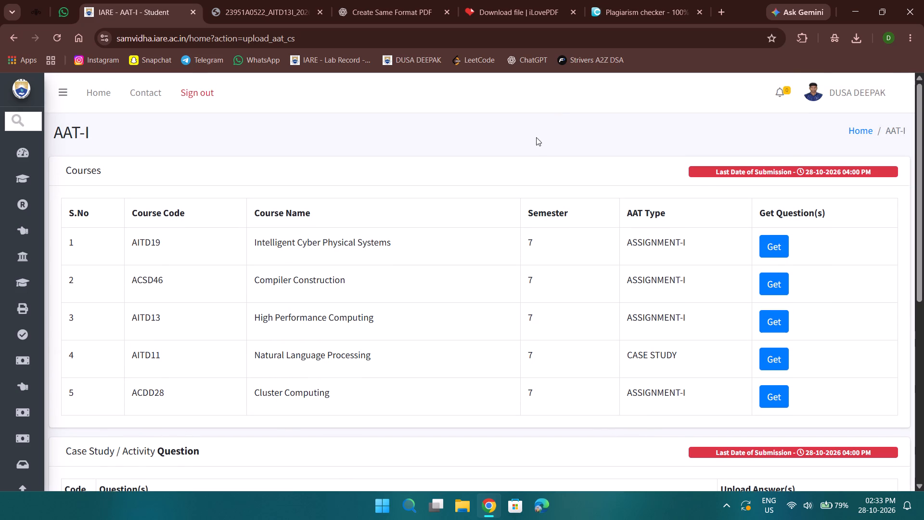
left_click(537, 132)
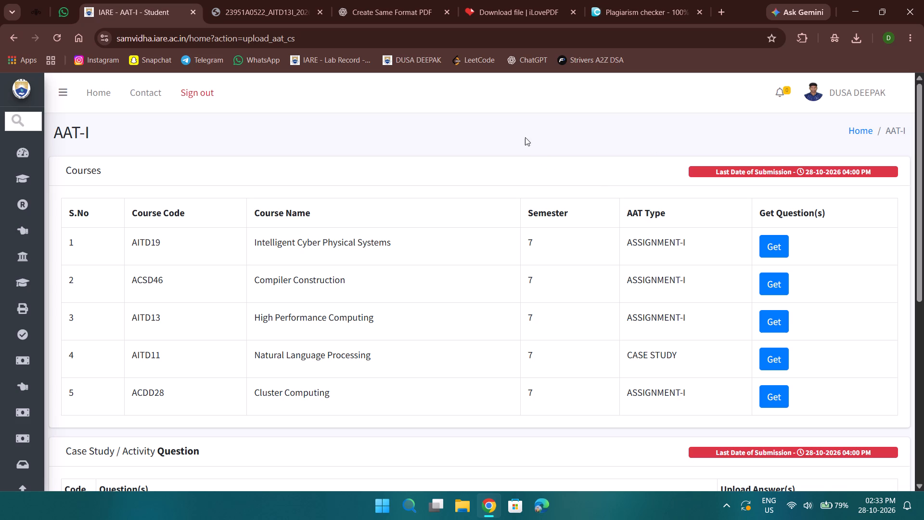
left_click(521, 132)
Return to DupliChecker and monitor the progress of the report's plagiarism scan, glancing back at the portal meanwhile.
left_click(631, 0)
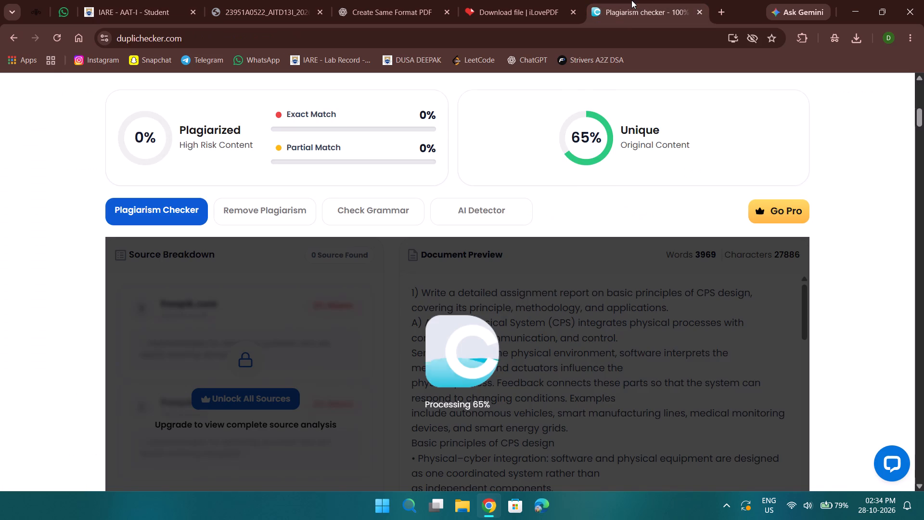
left_click(863, 361)
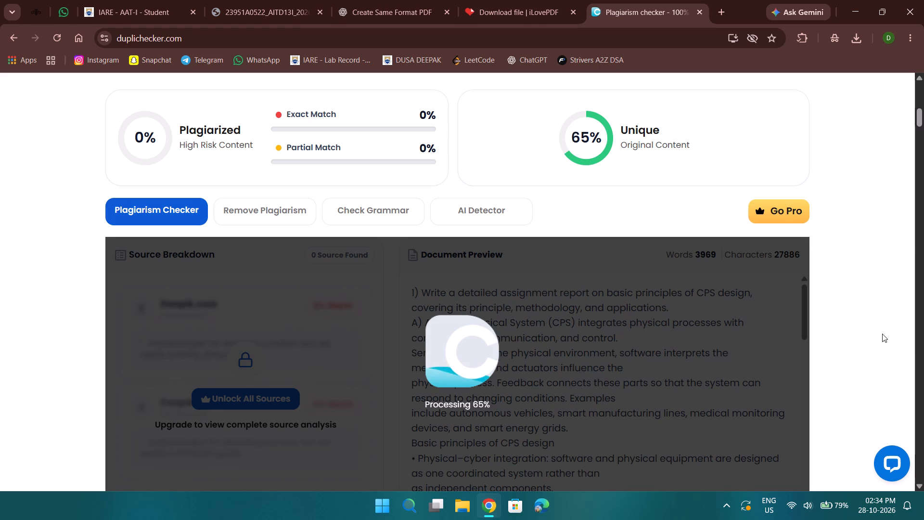
left_click(853, 338)
scroll(853, 338, "up", 2)
scroll(853, 338, "down", 1)
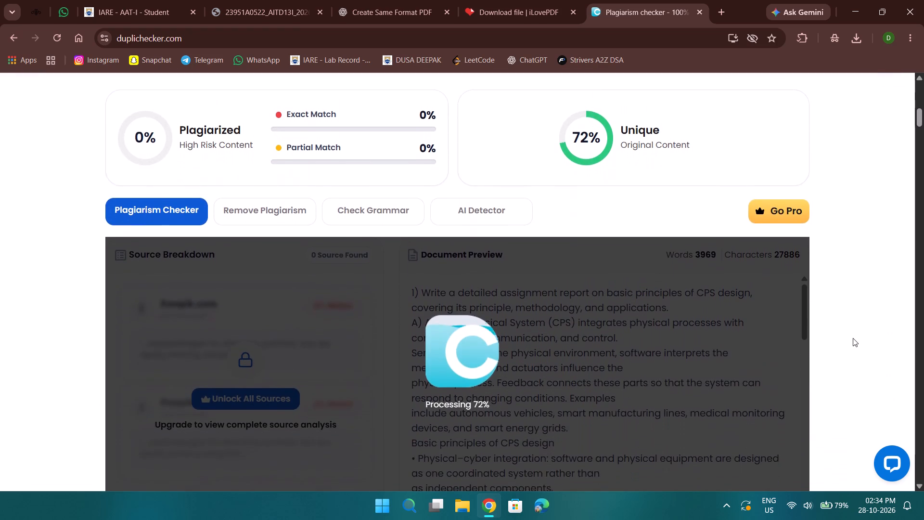
scroll(853, 338, "down", 1)
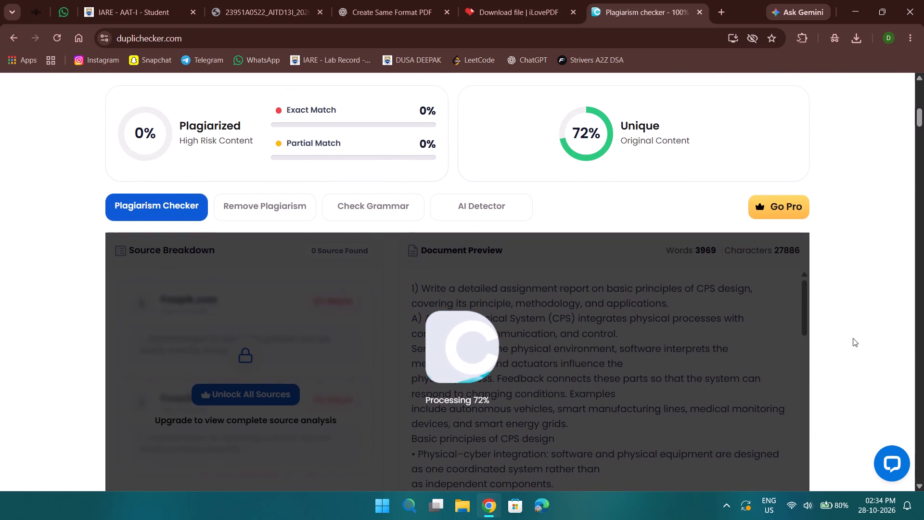
scroll(853, 338, "down", 1)
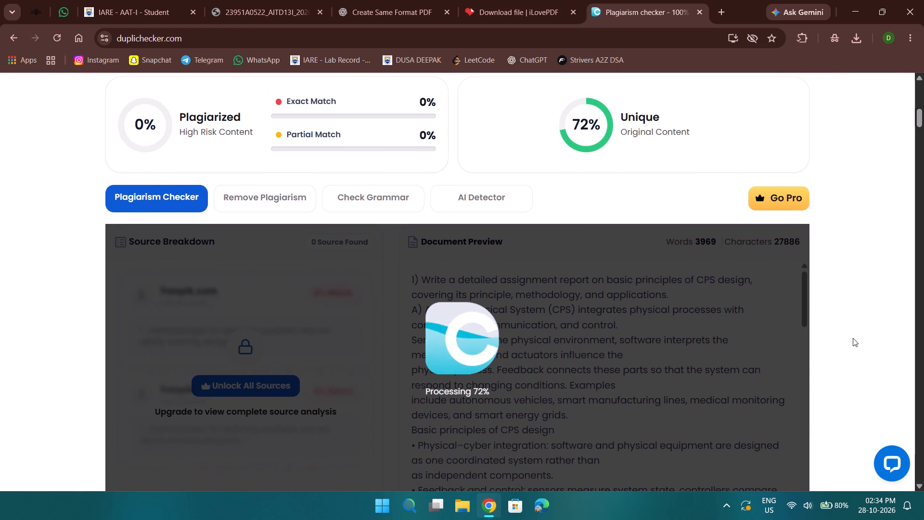
left_click(854, 302)
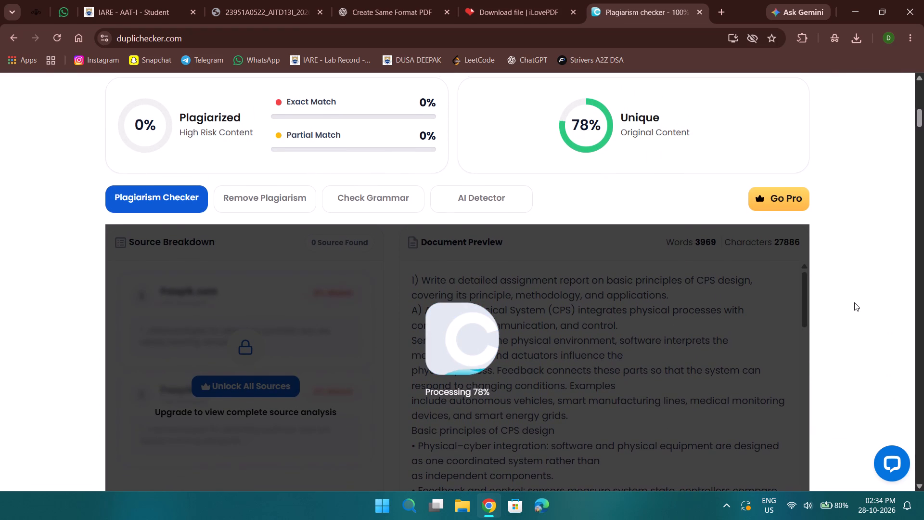
left_click(141, 0)
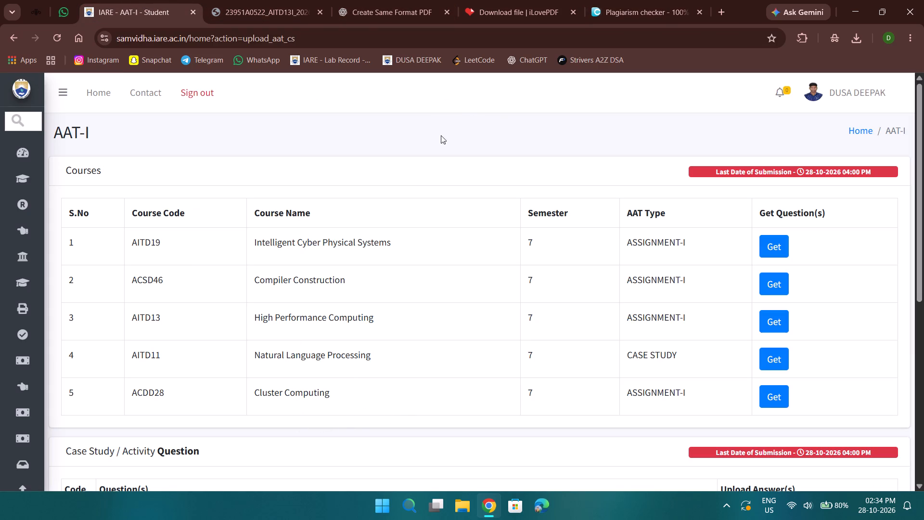
left_click(455, 147)
left_click(676, 0)
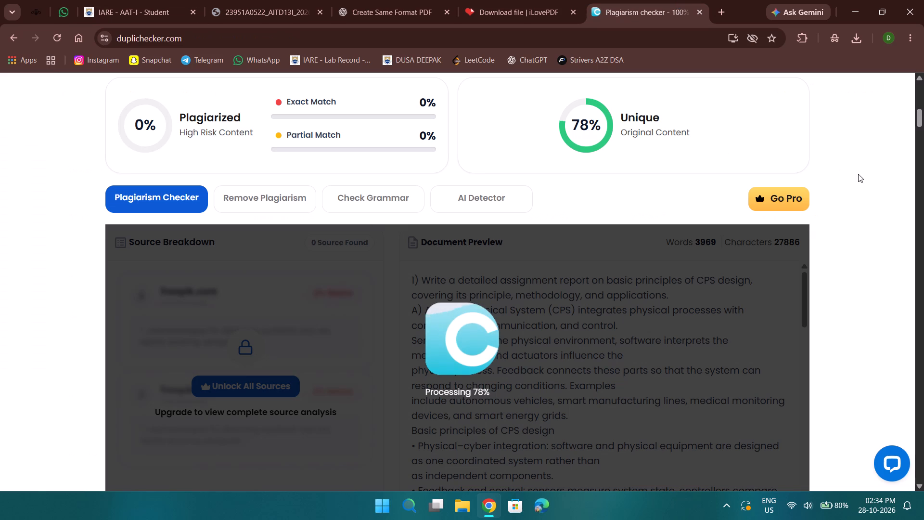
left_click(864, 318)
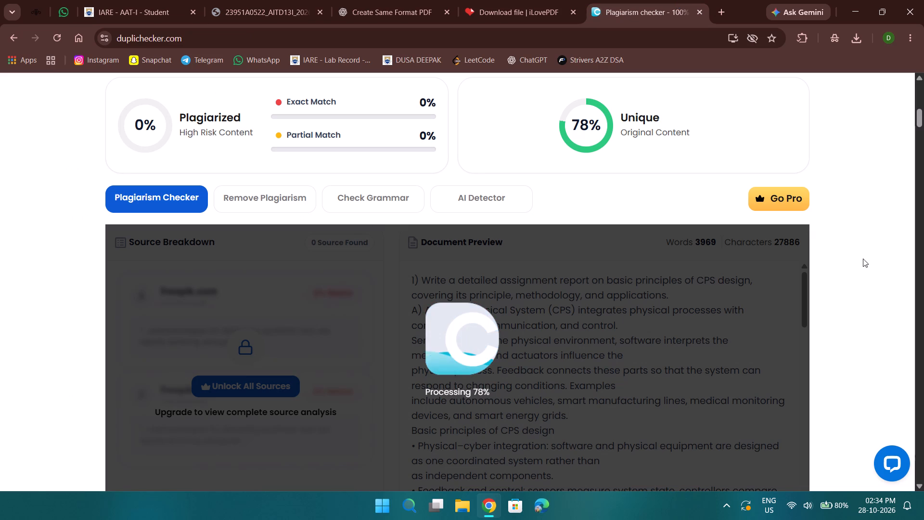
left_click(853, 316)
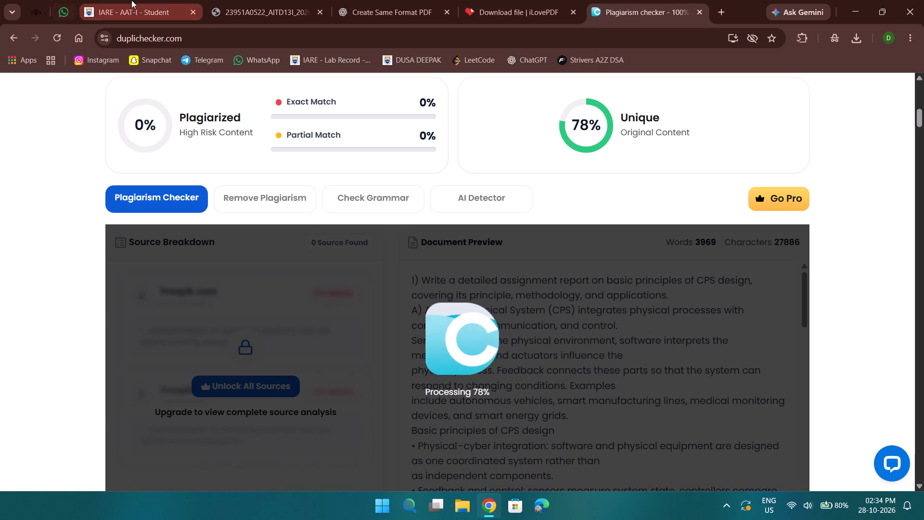
Switch to the college portal's AAT-I page and look over the course list and AITD19 questions while the scan runs.
left_click(131, 0)
scroll(570, 386, "down", 4)
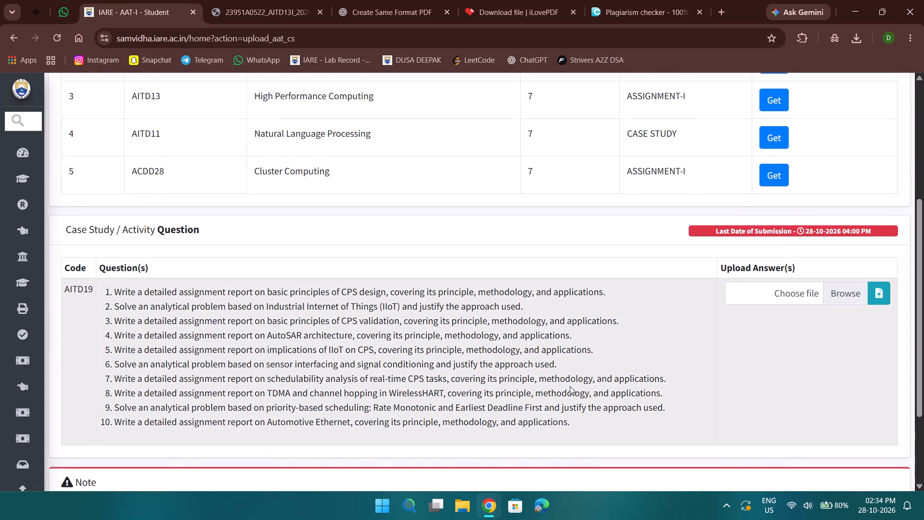
scroll(570, 386, "up", 3)
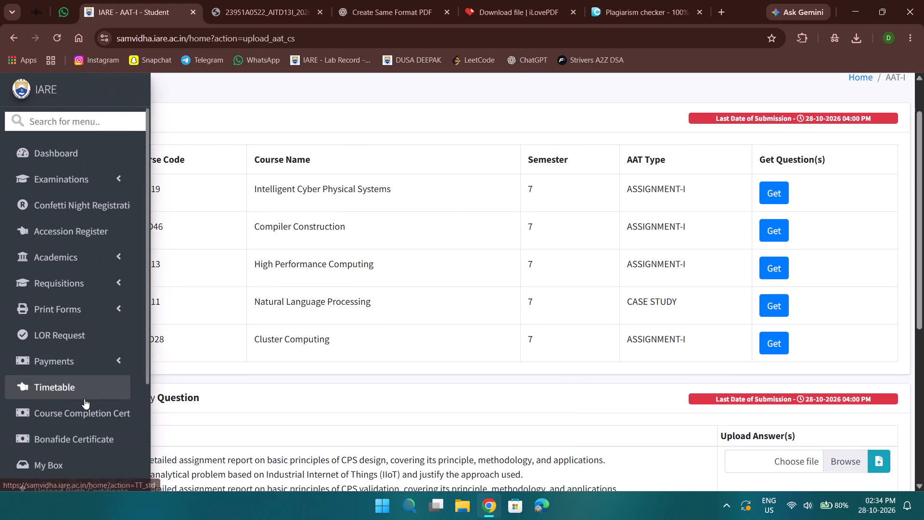
scroll(84, 399, "down", 6)
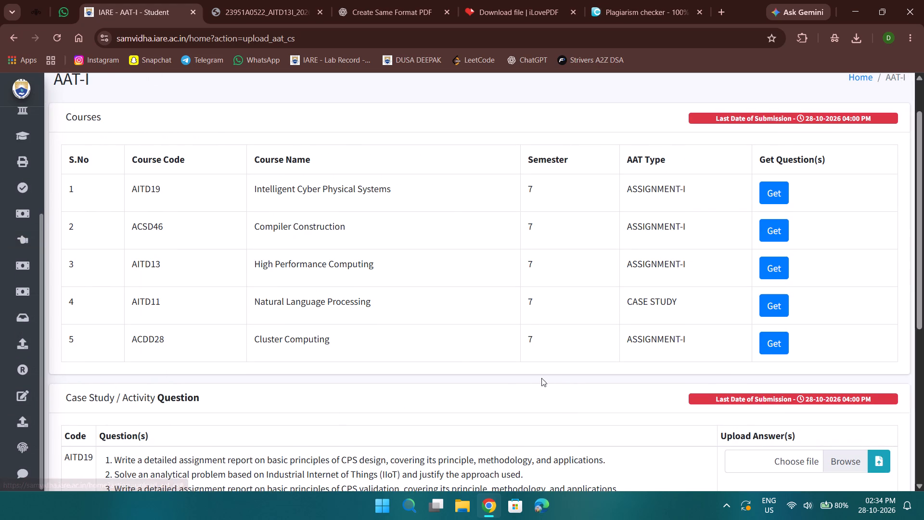
left_click(618, 376)
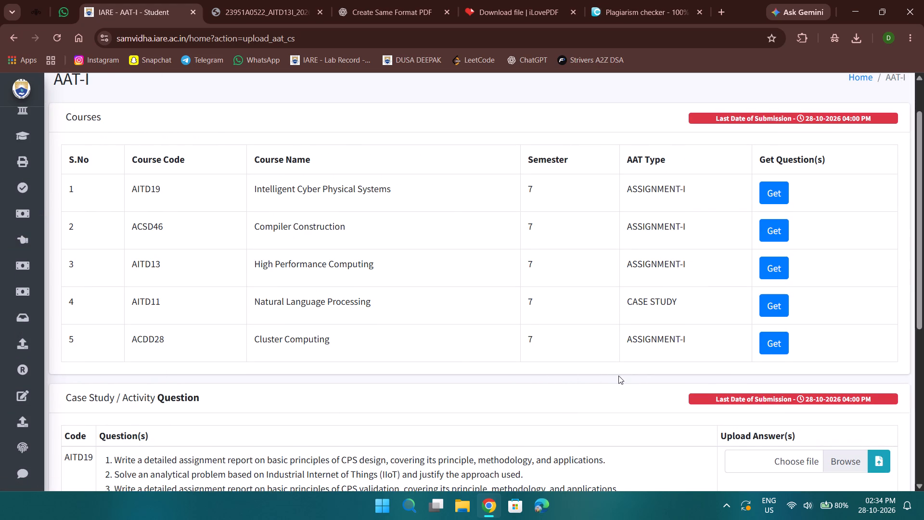
scroll(618, 376, "up", 1)
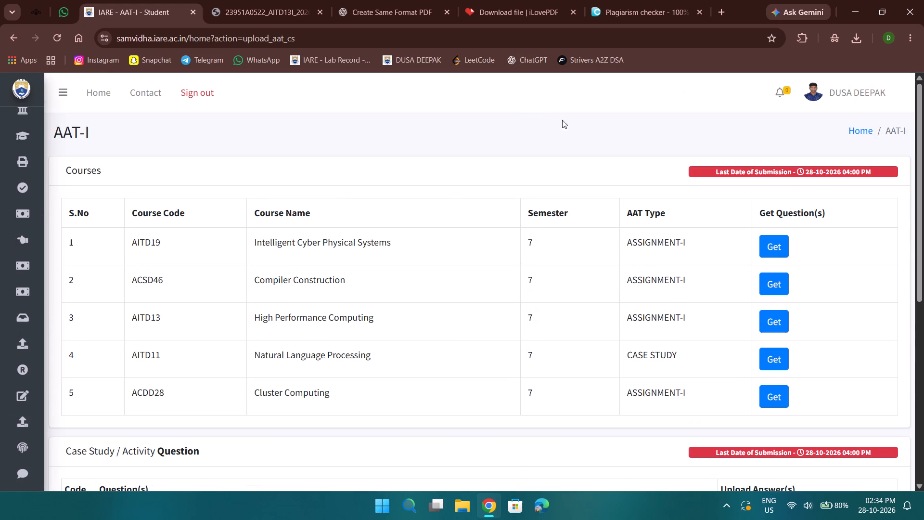
left_click(591, 139)
Return to DupliChecker and check the progress of the report's plagiarism scan and its results area.
left_click(636, 0)
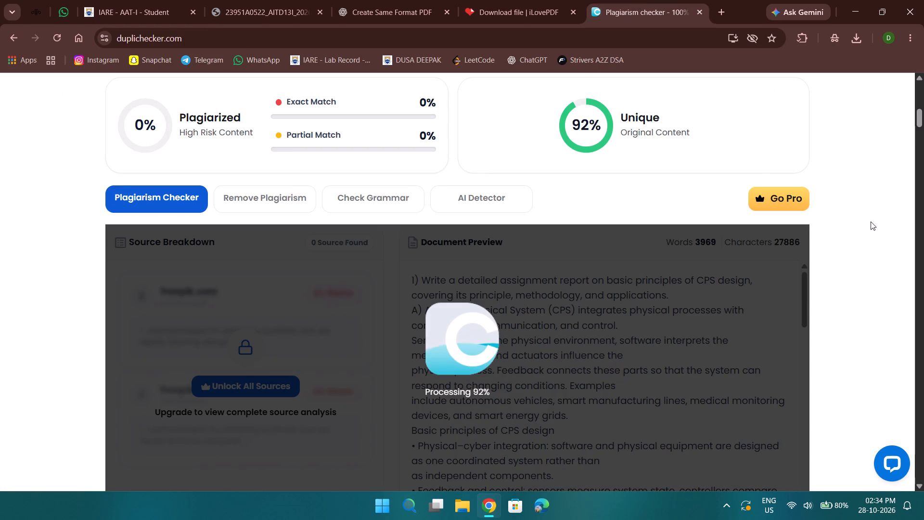
left_click(842, 348)
scroll(842, 348, "down", 7)
scroll(842, 348, "up", 2)
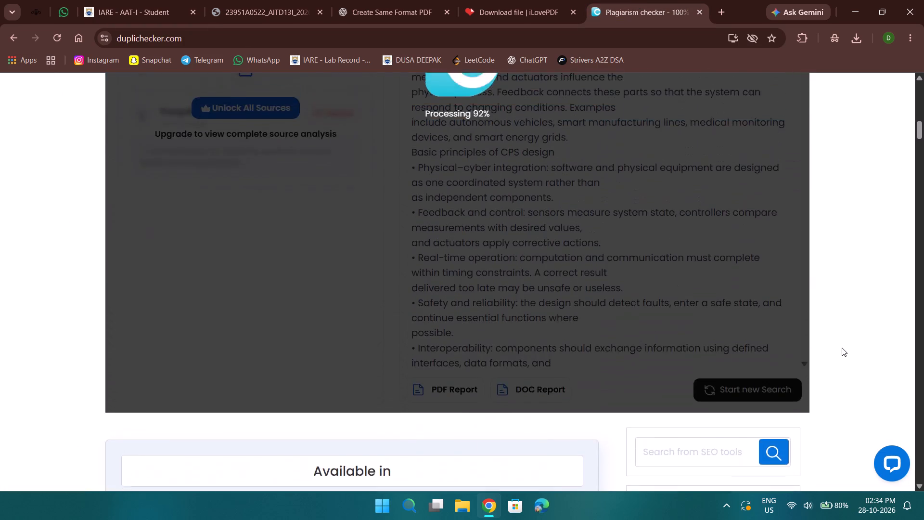
scroll(842, 348, "up", 7)
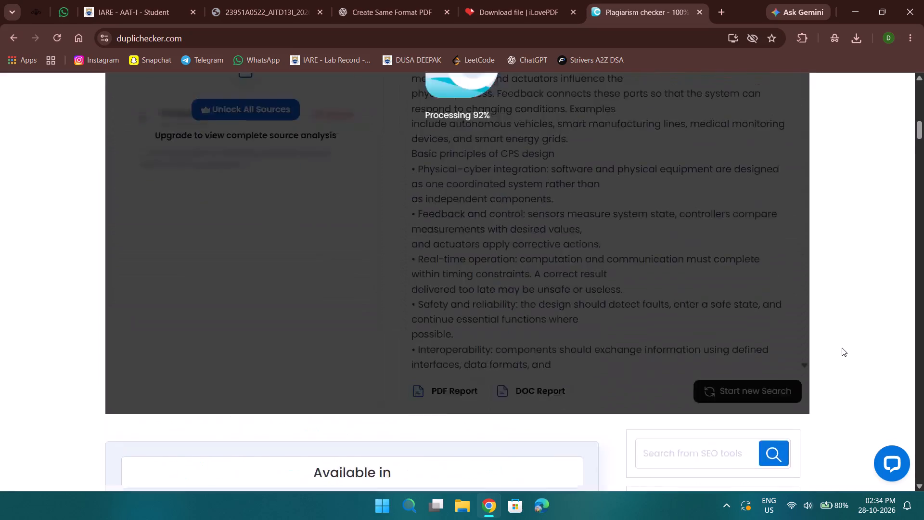
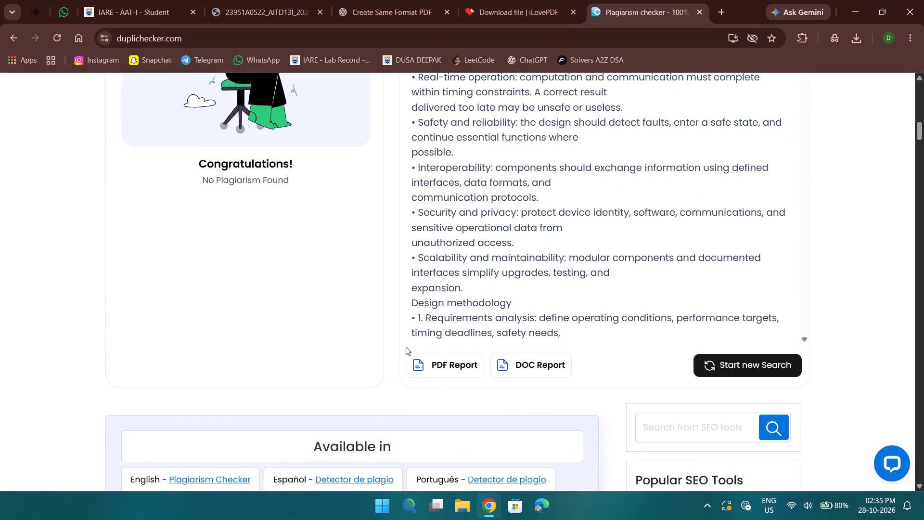
Download the plagiarism report for the checked assignment text as a PDF.
left_click(459, 373)
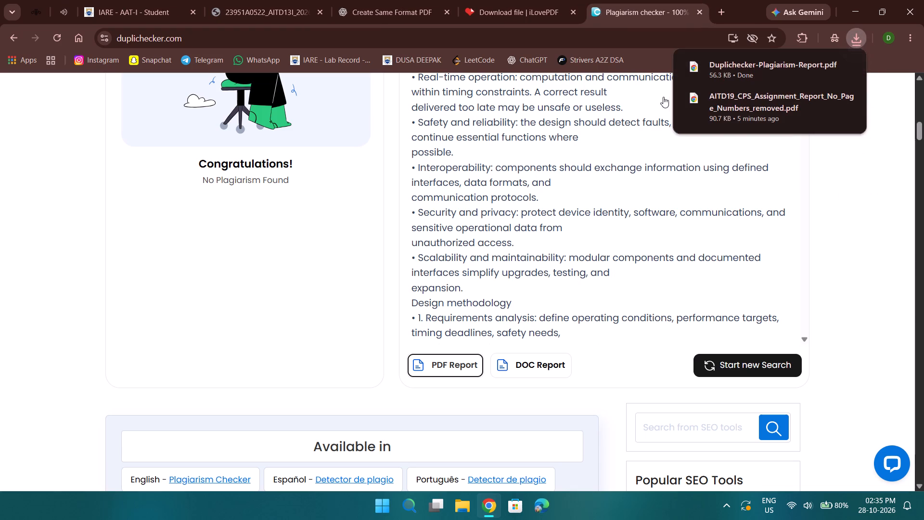
Convert AITD19_CPS_Assignment_Report_No_Page_Numbers_removed.pdf to a Word document in iLovePDF without OCR.
left_click(513, 9)
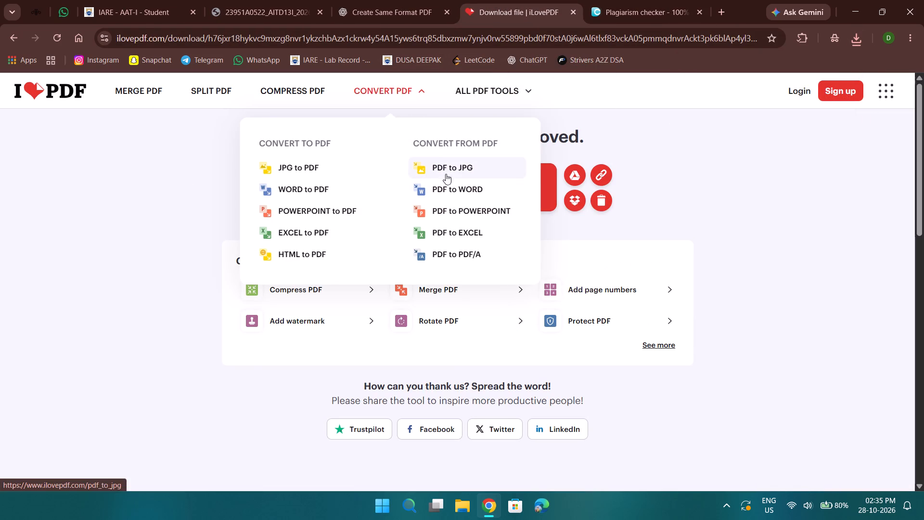
left_click(451, 190)
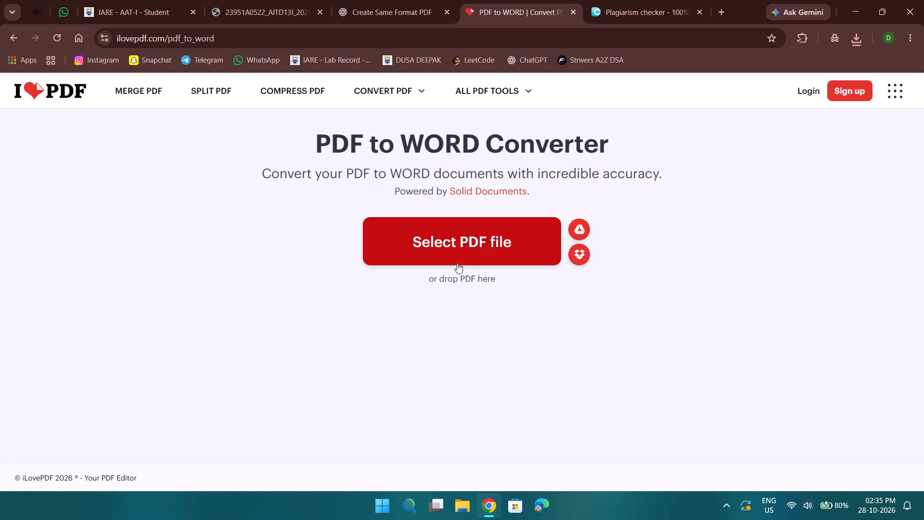
left_click(455, 243)
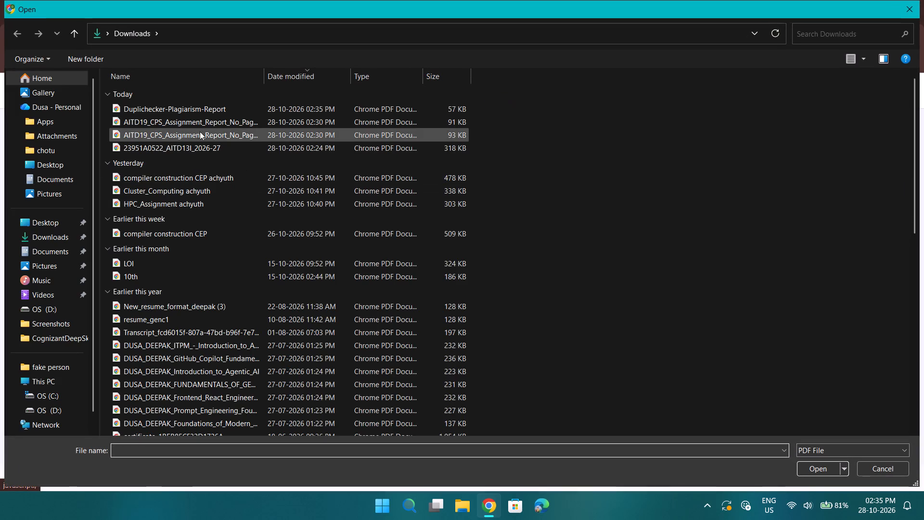
double_click(176, 122)
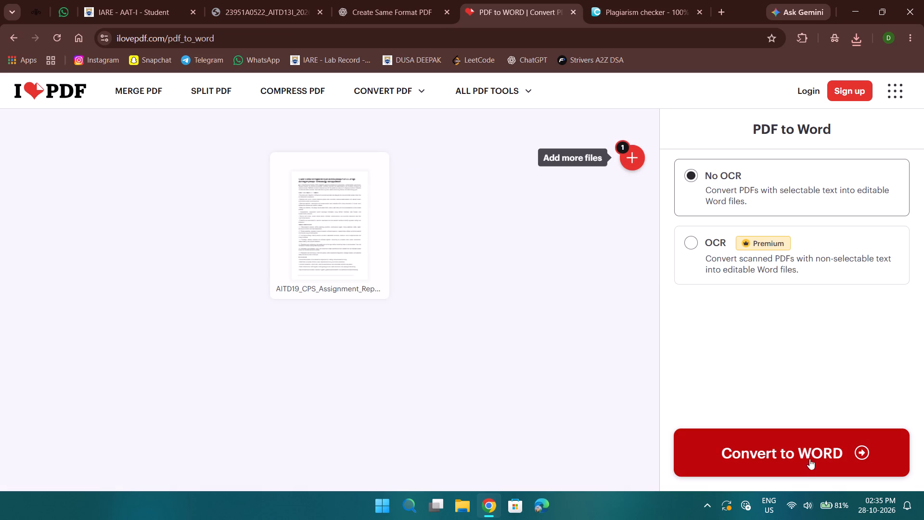
left_click(806, 442)
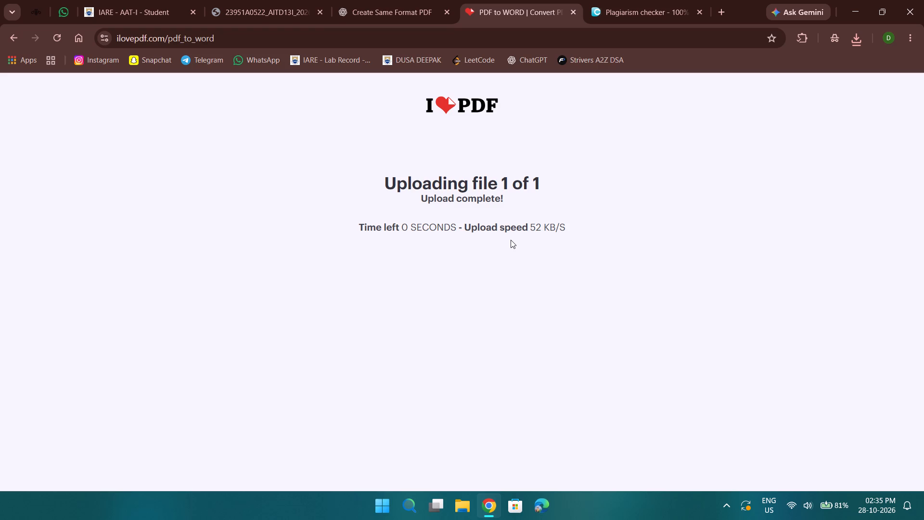
left_click(541, 344)
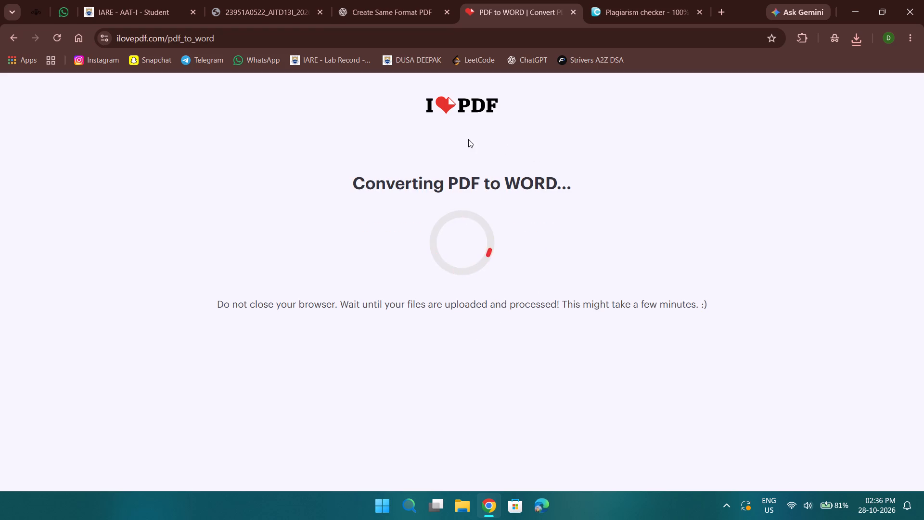
left_click(454, 142)
left_click(467, 175)
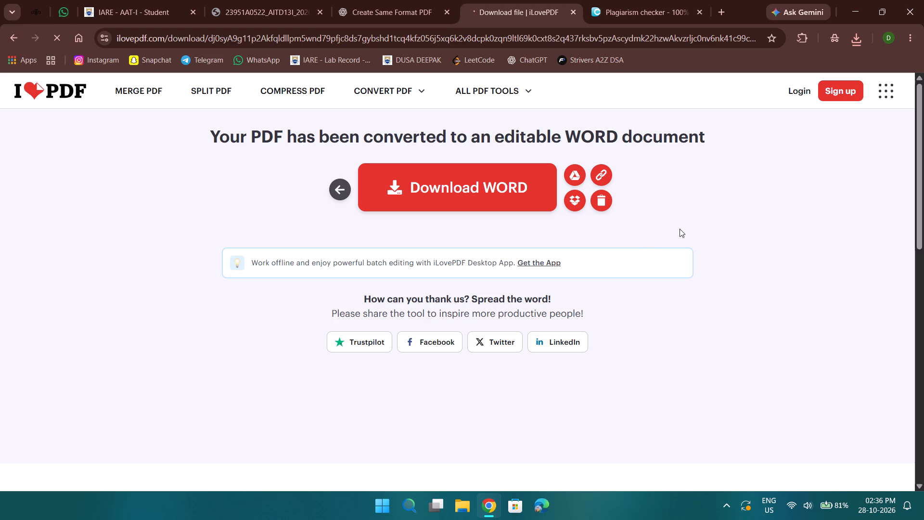
left_click(793, 233)
Open the downloaded AITD19_CPS_Assignment_Report_No_Page_Numbers_removed.docx in Word, enable editing and look over the start of the report.
left_click(855, 36)
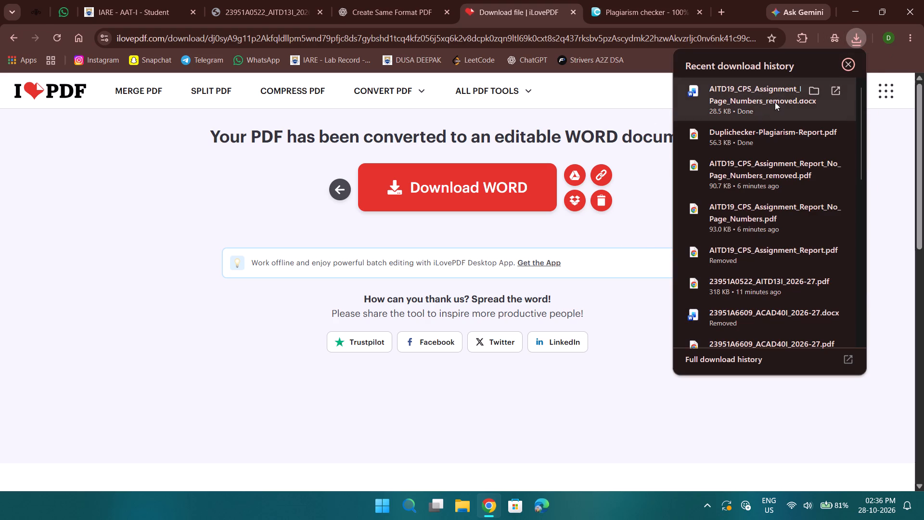
double_click(776, 103)
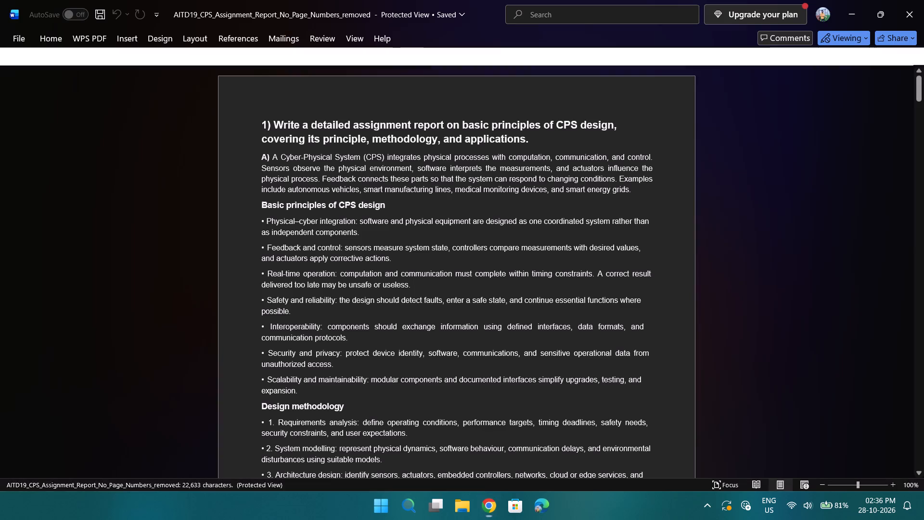
left_click(470, 55)
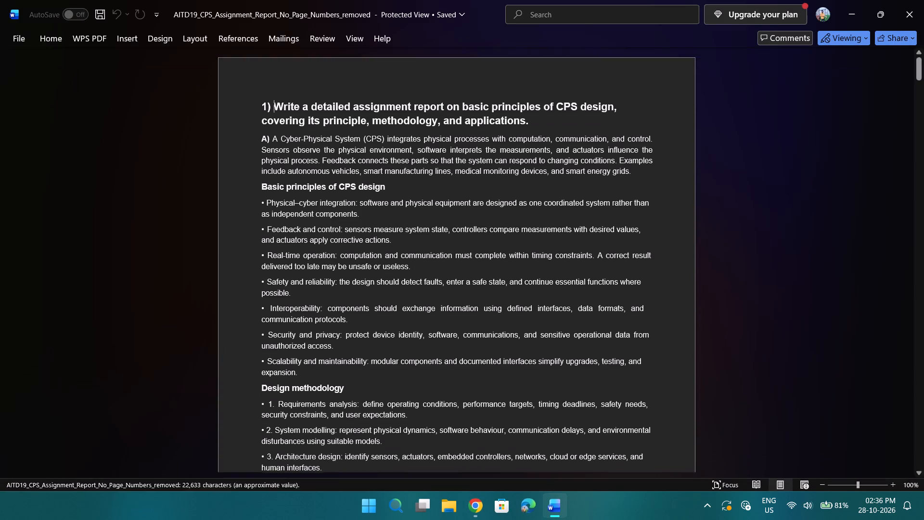
scroll(560, 363, "down", 11)
scroll(560, 363, "up", 14)
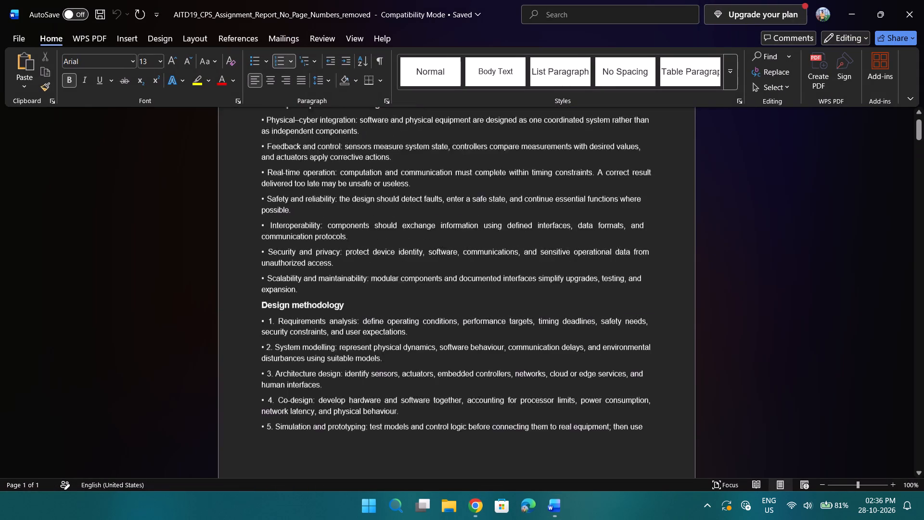
scroll(560, 363, "up", 20)
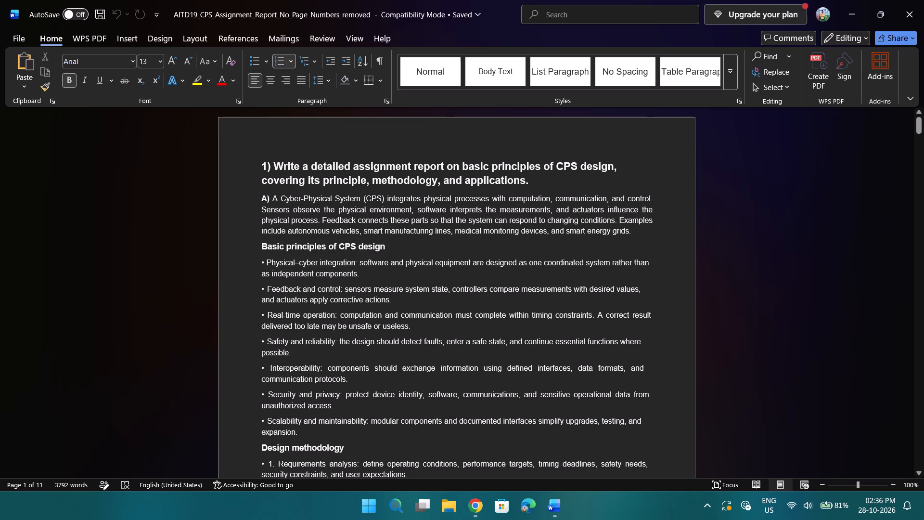
scroll(719, 370, "down", 1)
scroll(719, 370, "up", 13)
scroll(719, 370, "up", 11)
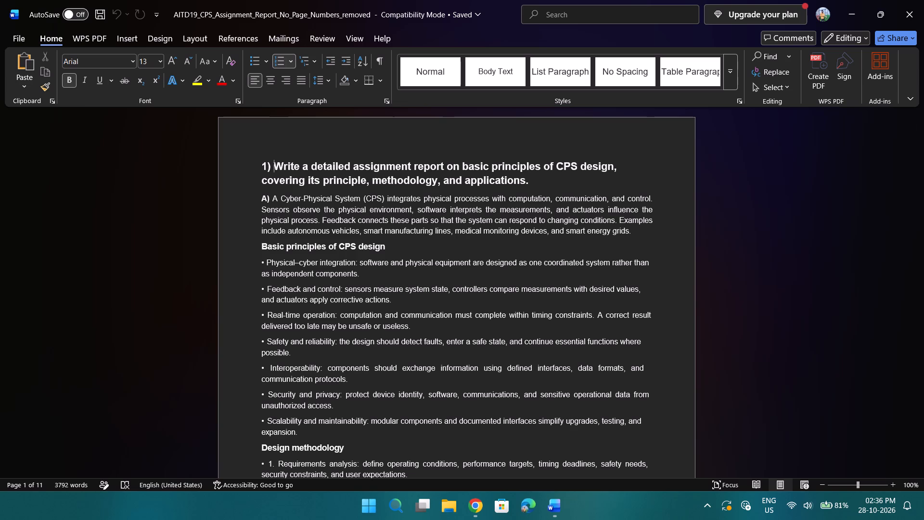
Switch back to the college portal in Chrome and open the AAT-II upload page.
key("alt+Tab")
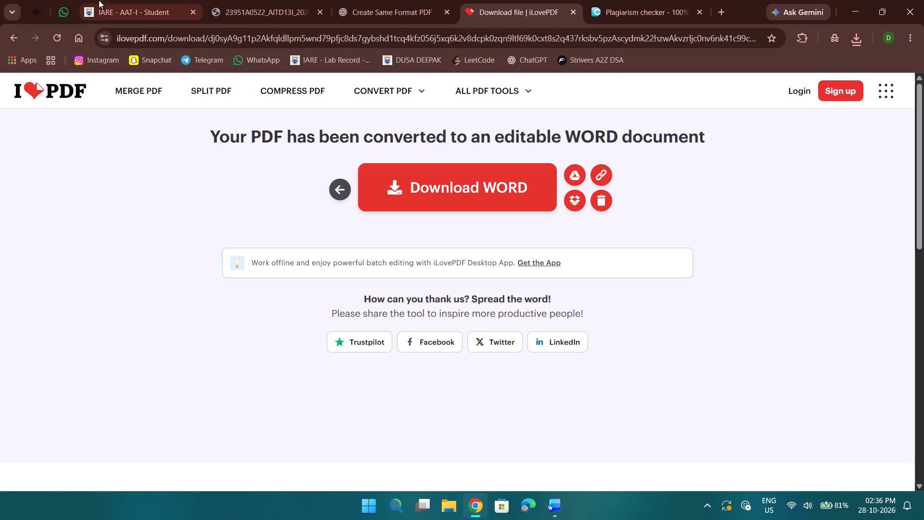
left_click(125, 0)
scroll(49, 439, "down", 6)
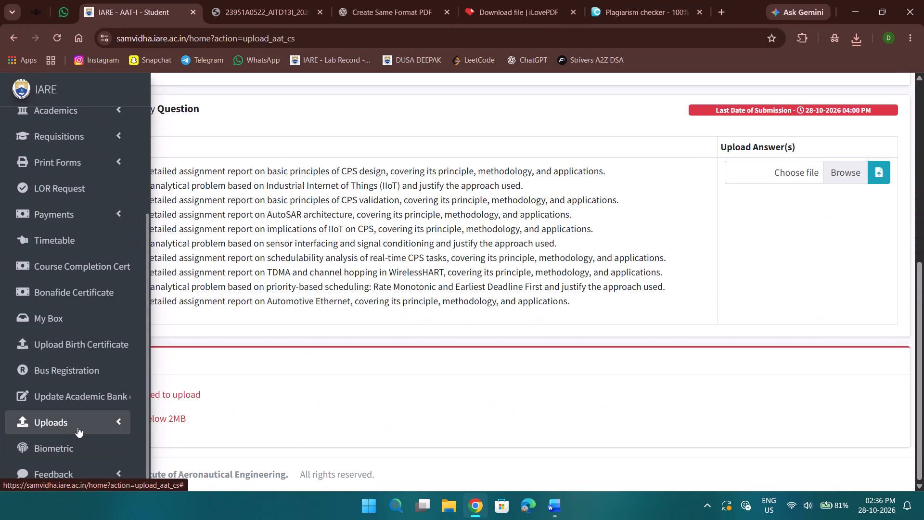
left_click(77, 427)
scroll(77, 427, "down", 7)
left_click(47, 368)
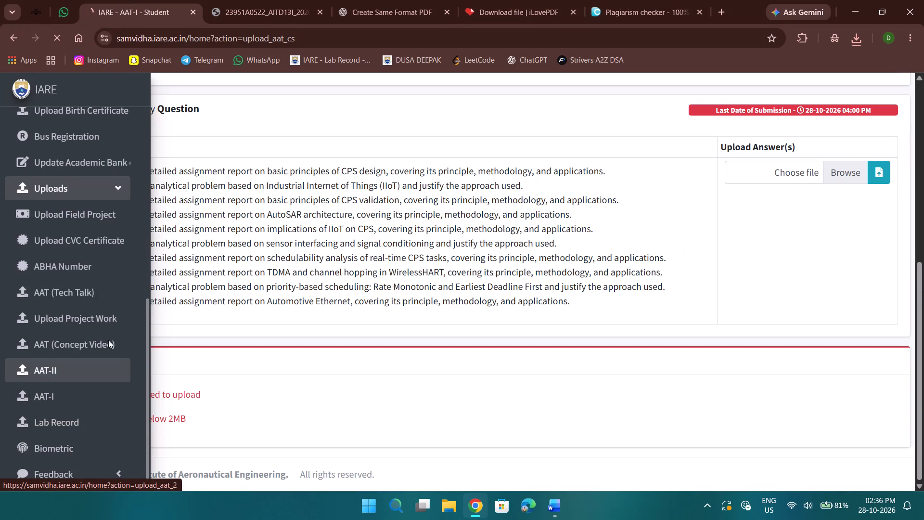
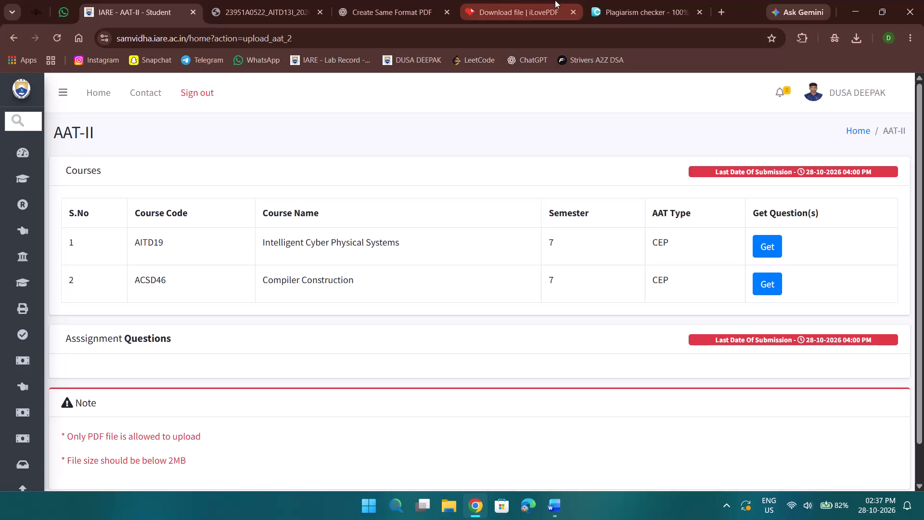
Return to iLovePDF in Chrome and load the AITD13I_2026-27 report PDF from Downloads into the Remove pages tool.
left_click(529, 0)
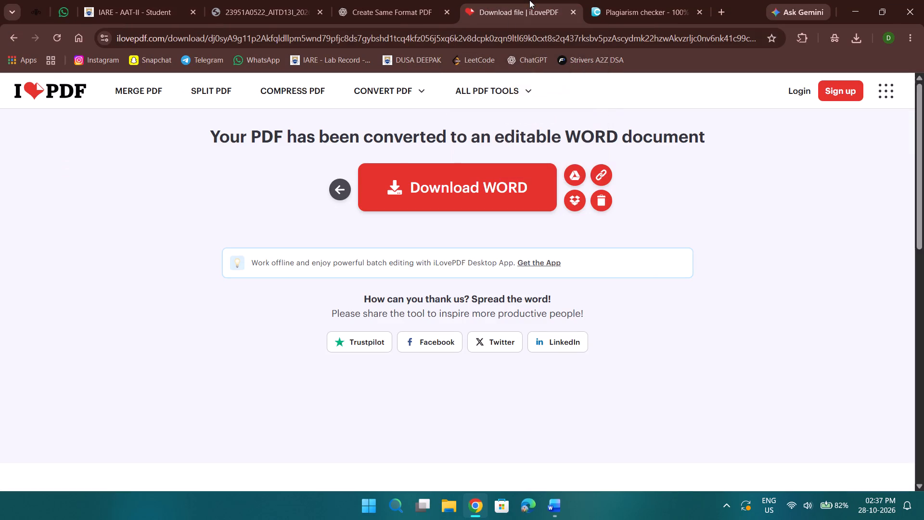
left_click(344, 186)
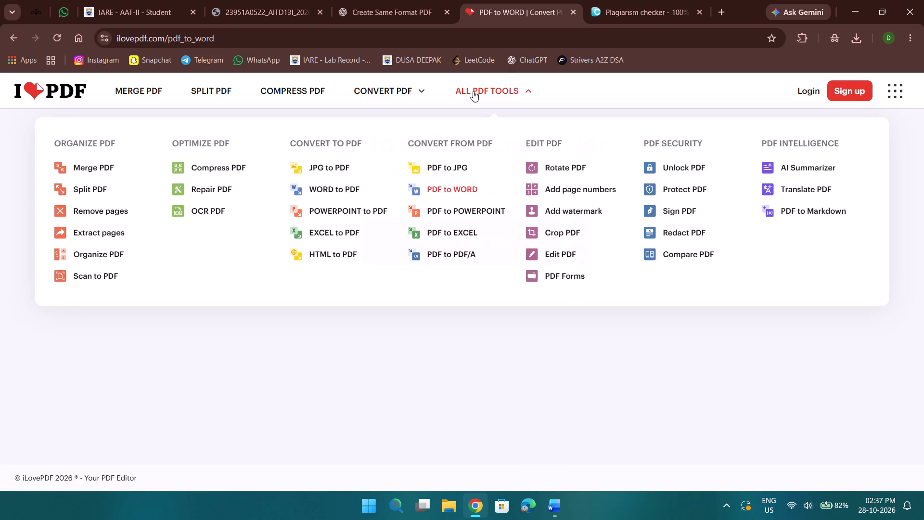
left_click(102, 208)
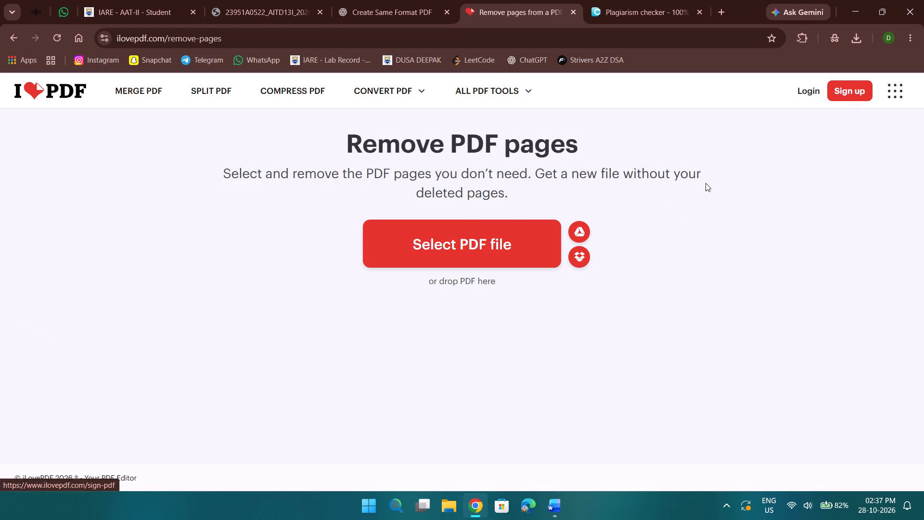
left_click(471, 246)
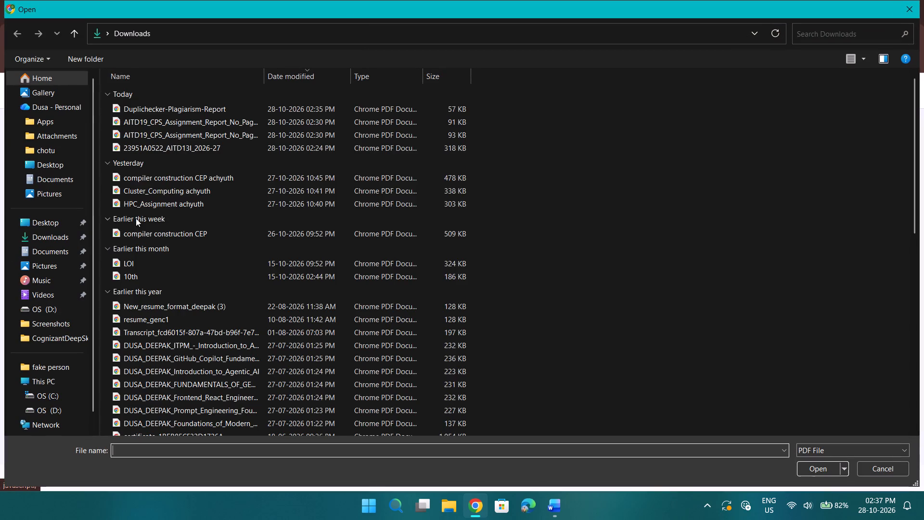
double_click(225, 148)
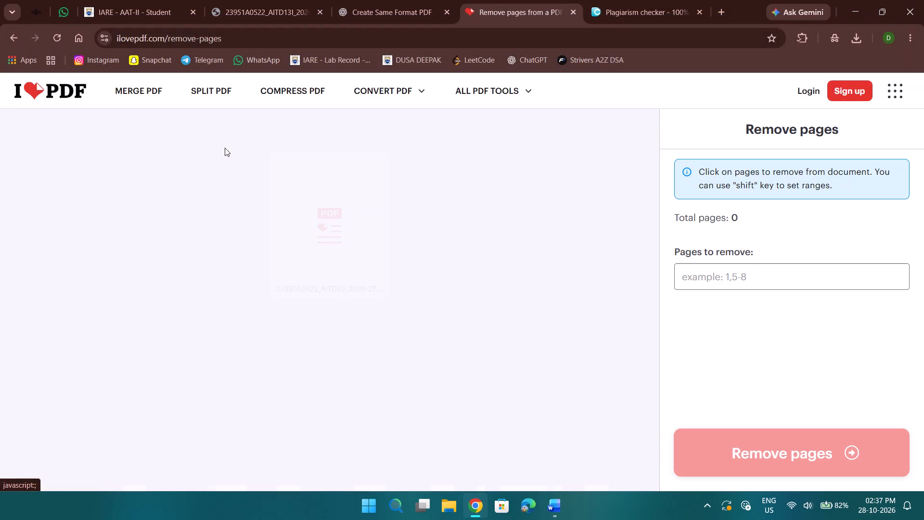
Remove pages 2-14 from the AITD13I report, keeping only its cover page, and download the resulting PDF.
left_click(270, 278)
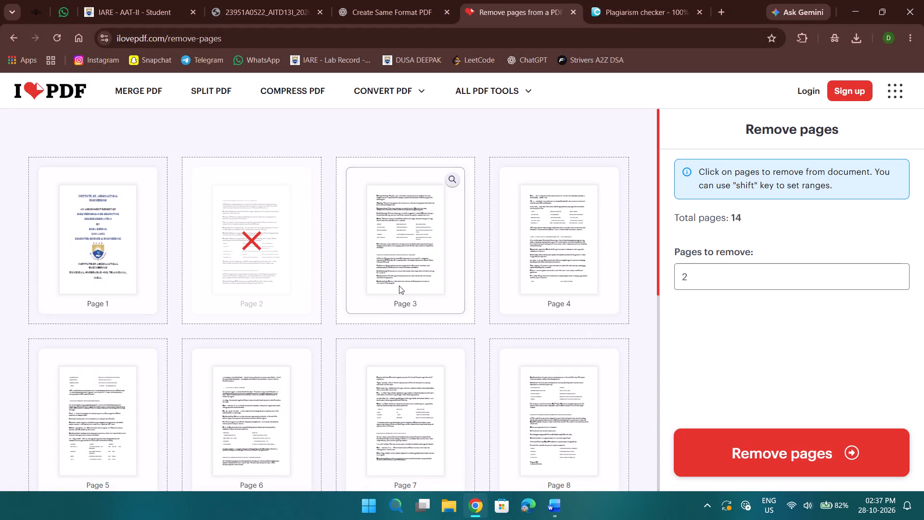
left_click(399, 286)
scroll(546, 349, "down", 6)
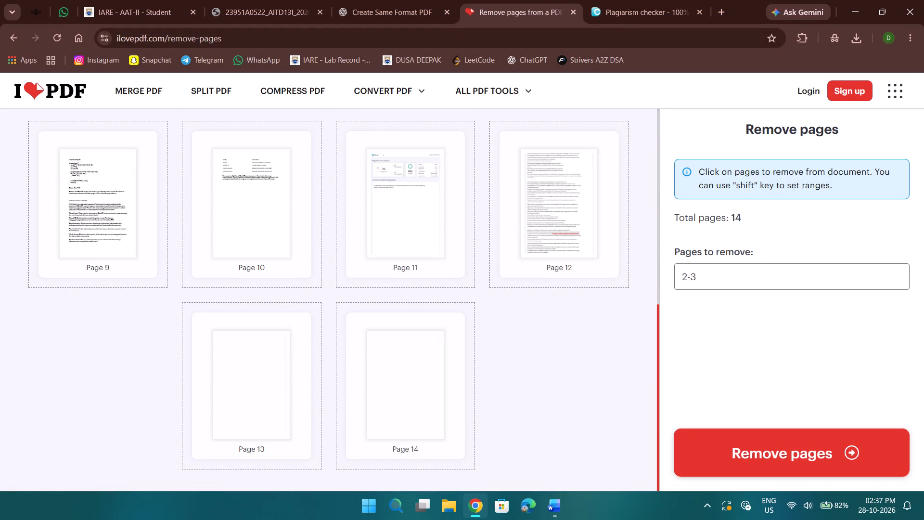
left_click(736, 273)
key("BackSpace")
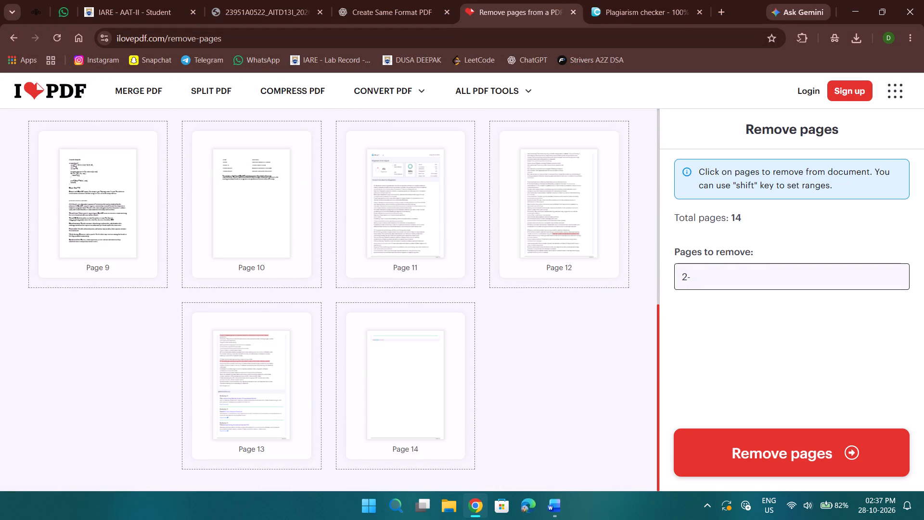
type("14")
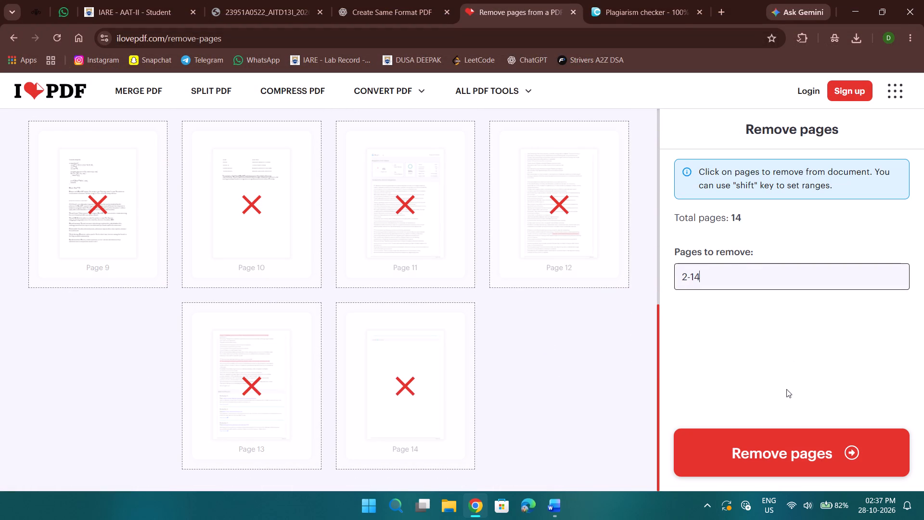
scroll(617, 349, "up", 5)
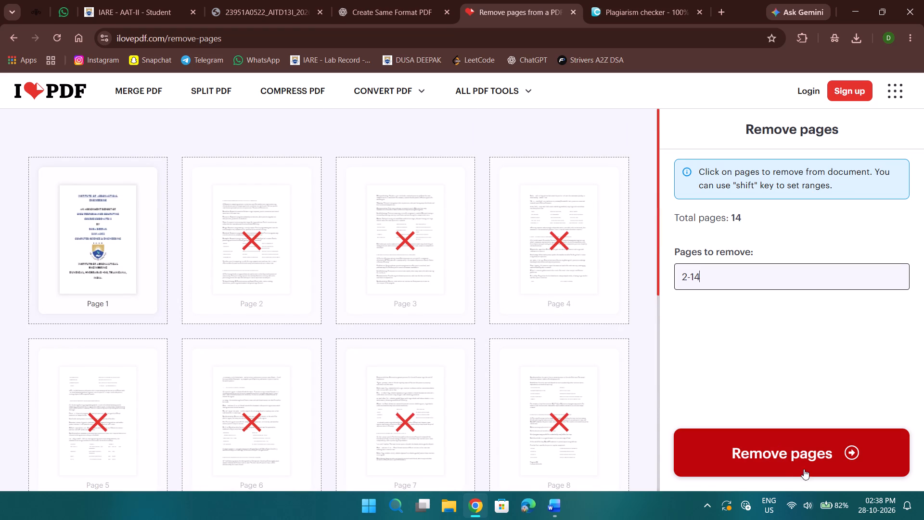
left_click(809, 455)
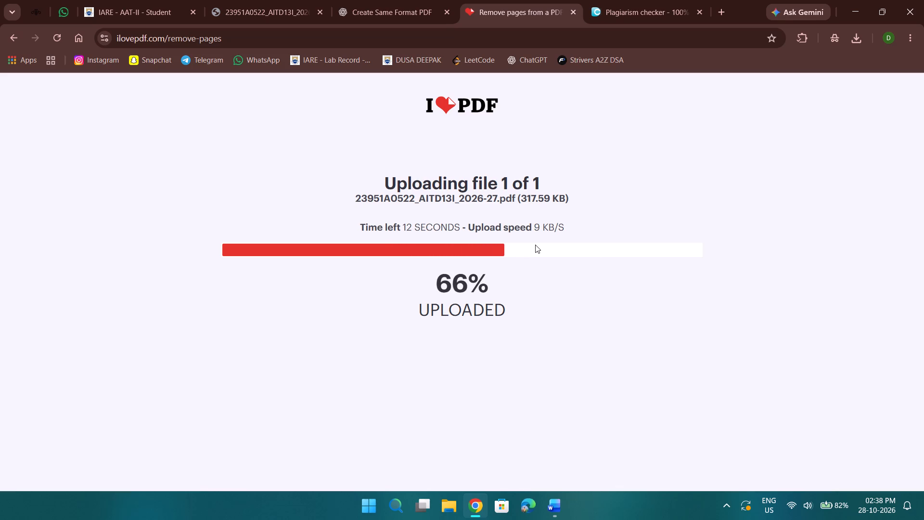
left_click(602, 258)
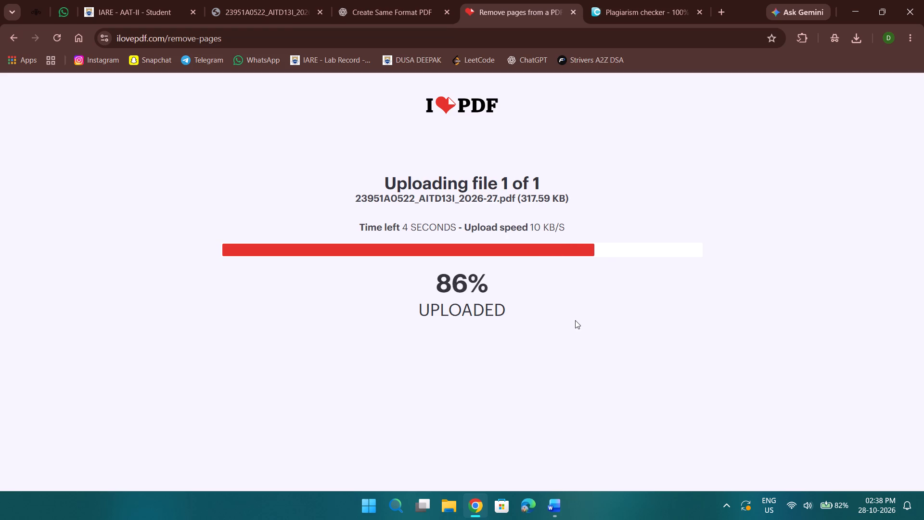
left_click(575, 320)
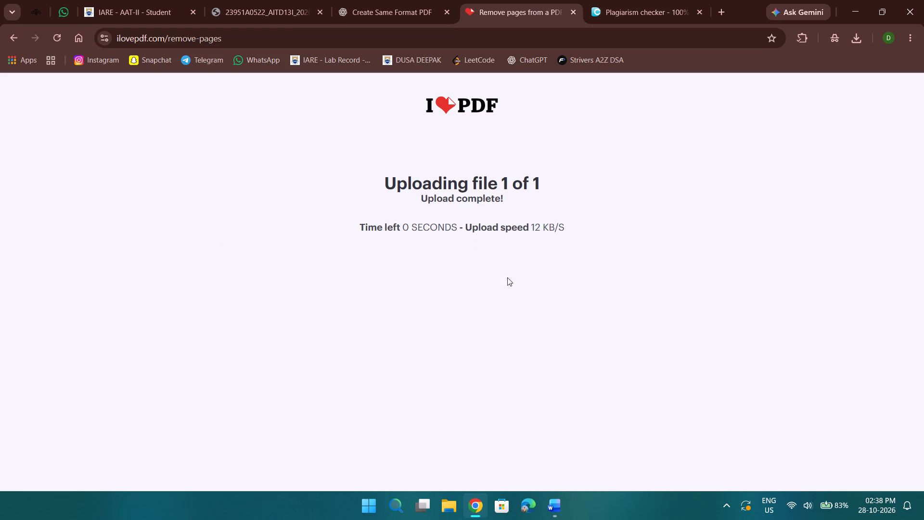
left_click(666, 359)
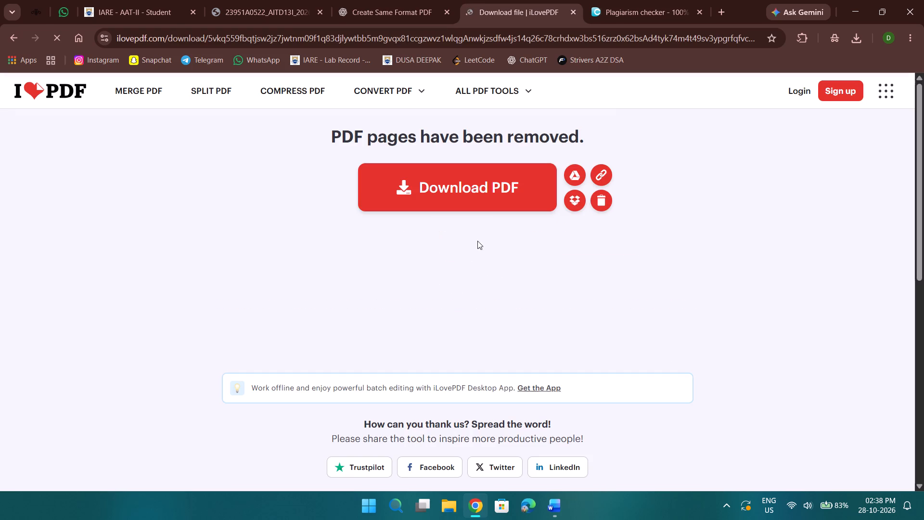
left_click(458, 184)
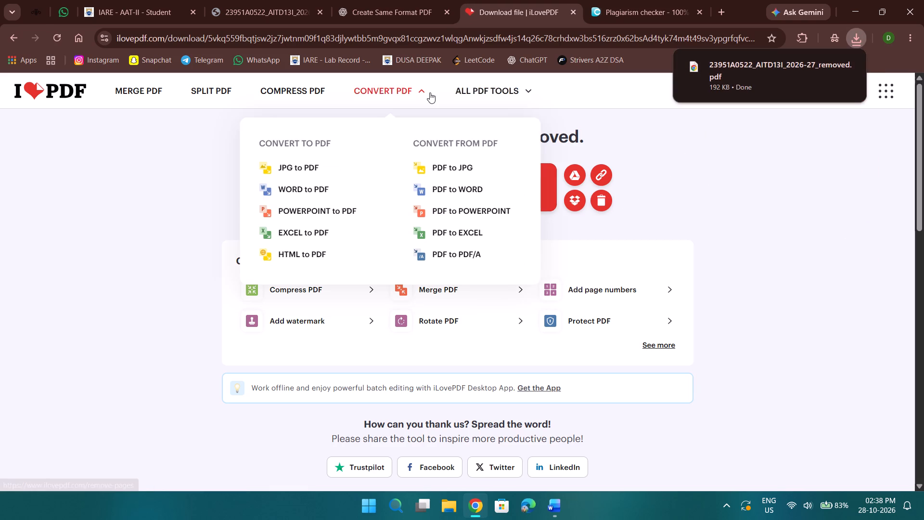
Convert the downloaded cover-page PDF to a Word document in iLovePDF without OCR and download it.
left_click(443, 189)
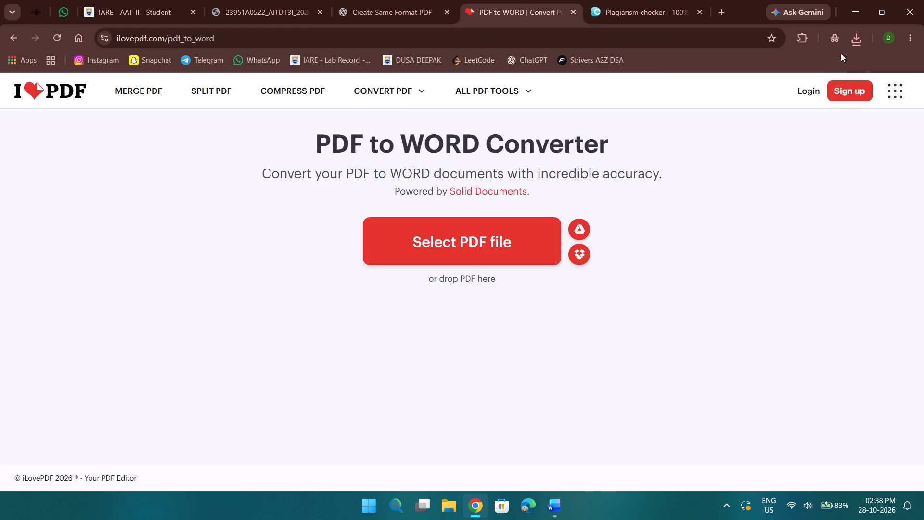
left_click(856, 41)
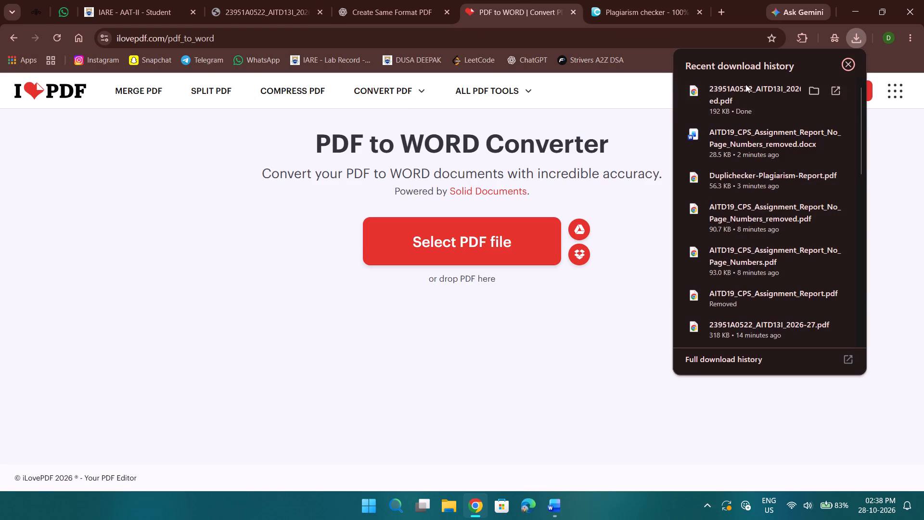
left_click_drag(744, 91, 545, 187)
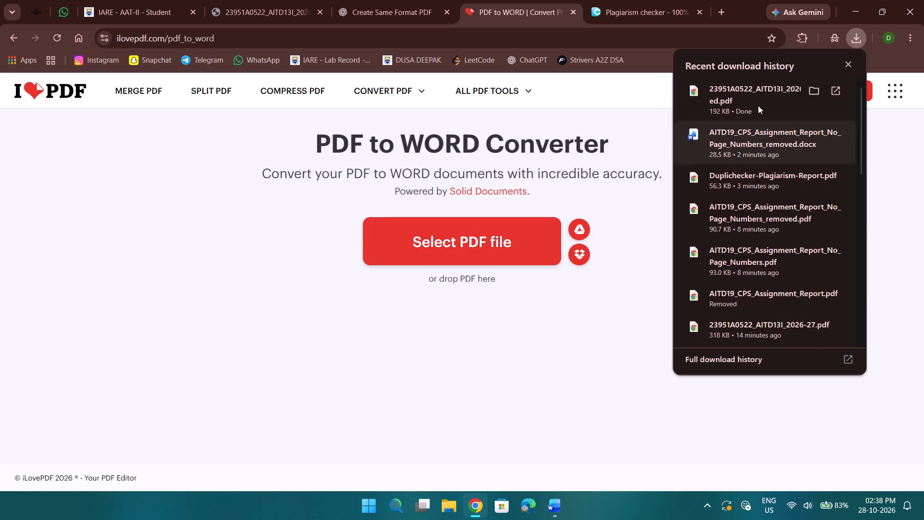
left_click_drag(728, 91, 817, 130)
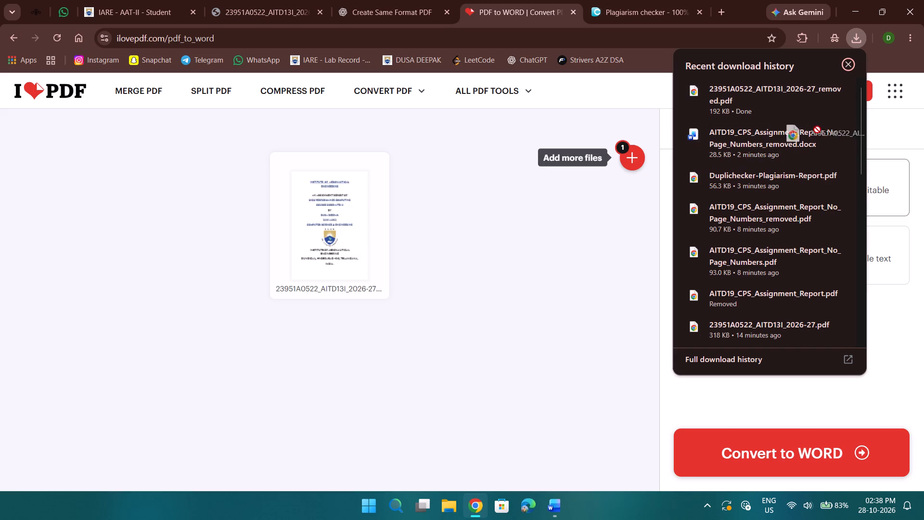
left_click_drag(817, 130, 840, 68)
left_click(854, 64)
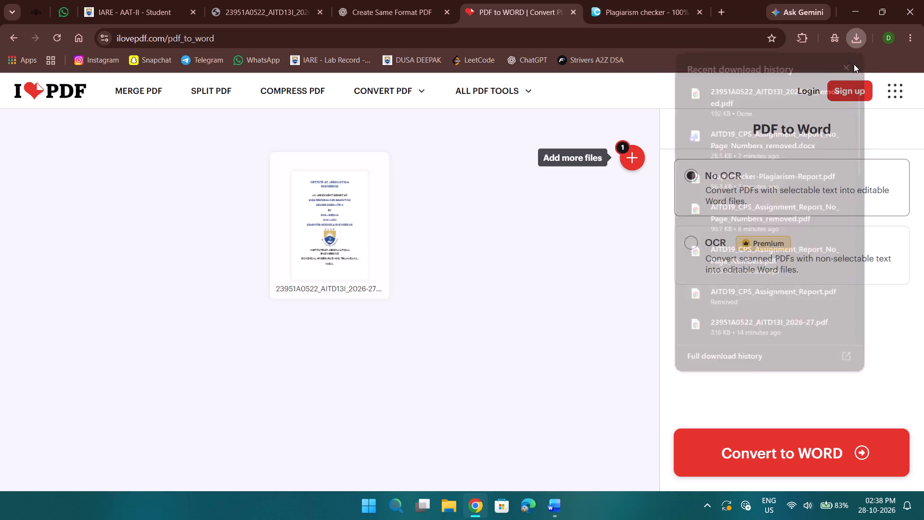
left_click(806, 444)
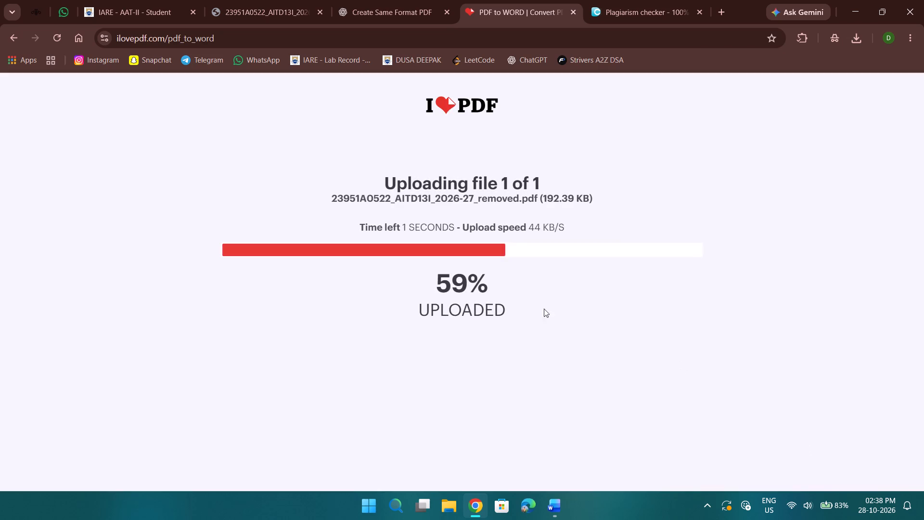
left_click(580, 162)
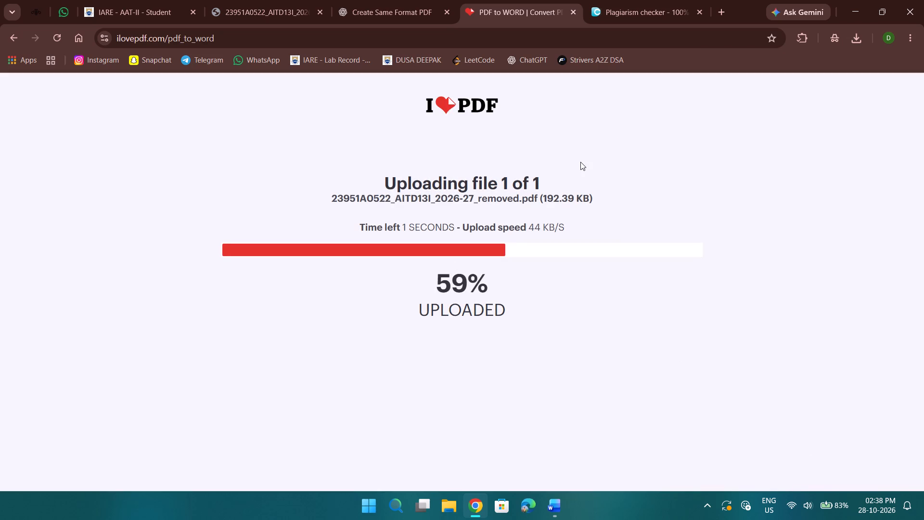
left_click(630, 273)
key("F17")
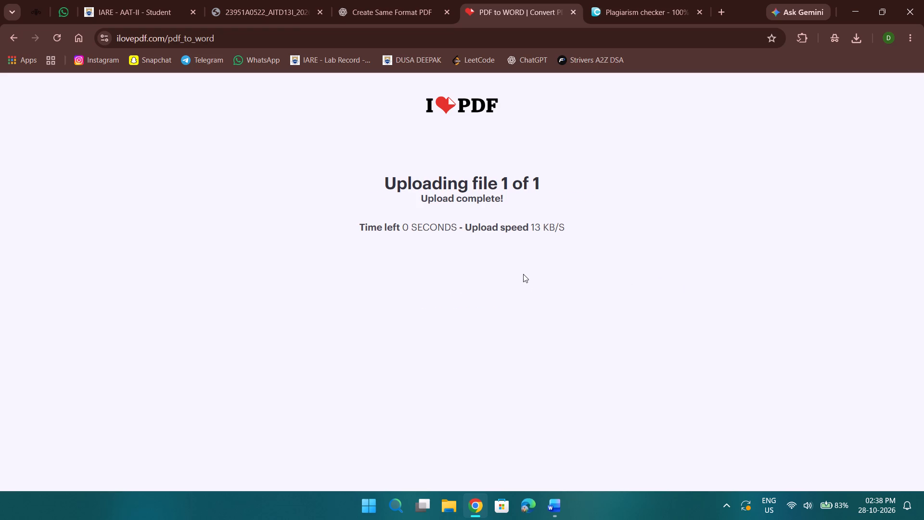
left_click(509, 285)
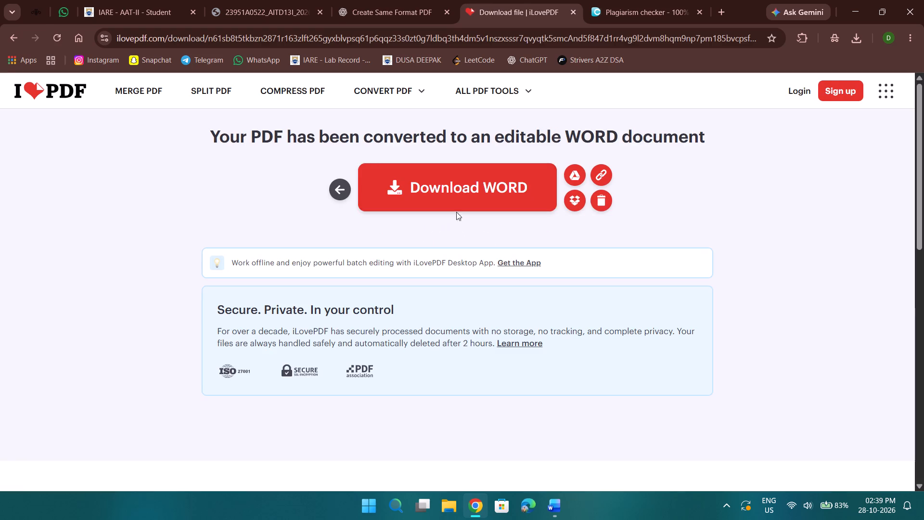
left_click(456, 196)
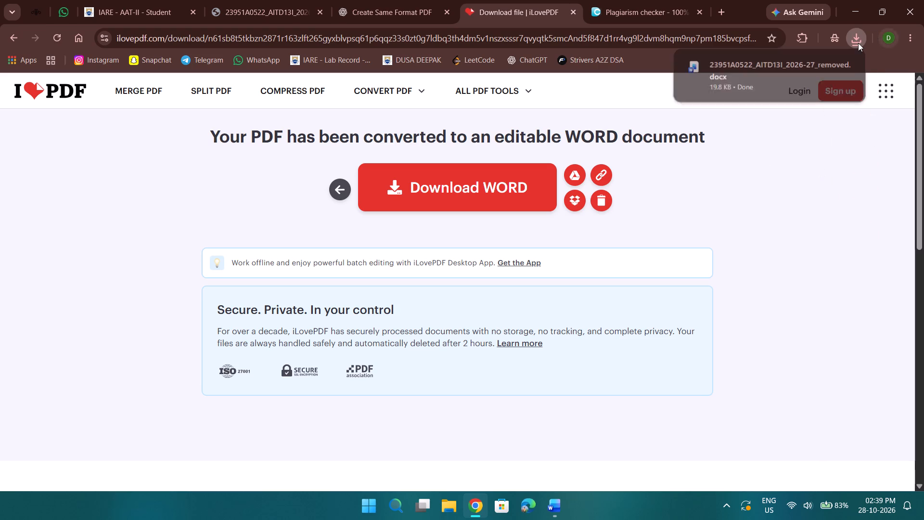
Open the downloaded cover-page document in Word, enable editing and look over the cover page.
double_click(761, 82)
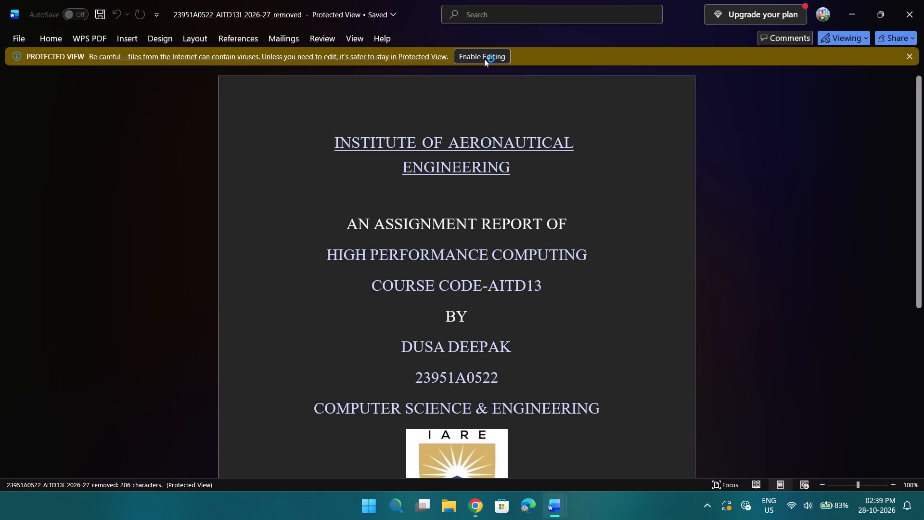
left_click(485, 54)
scroll(550, 349, "right", 1)
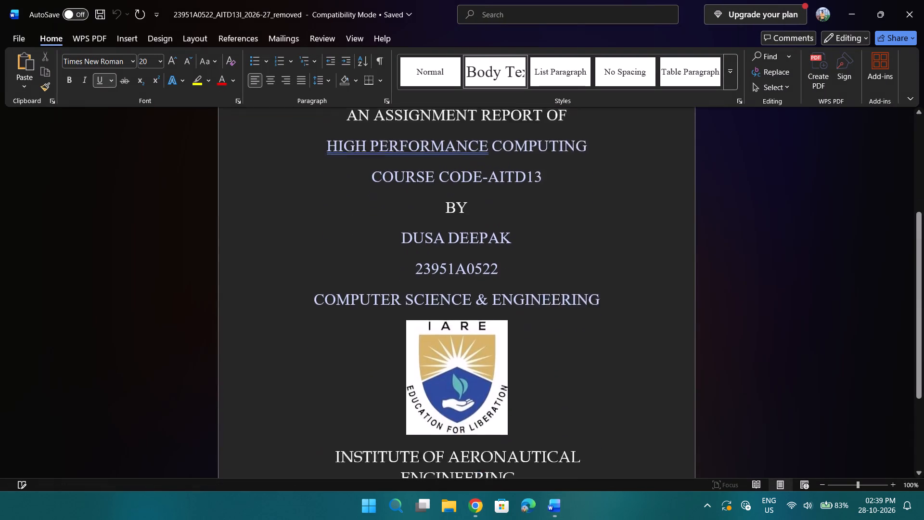
scroll(550, 349, "right", 1)
Switch back to the college portal in Chrome and open the AAT-I upload page.
key("alt+Tab")
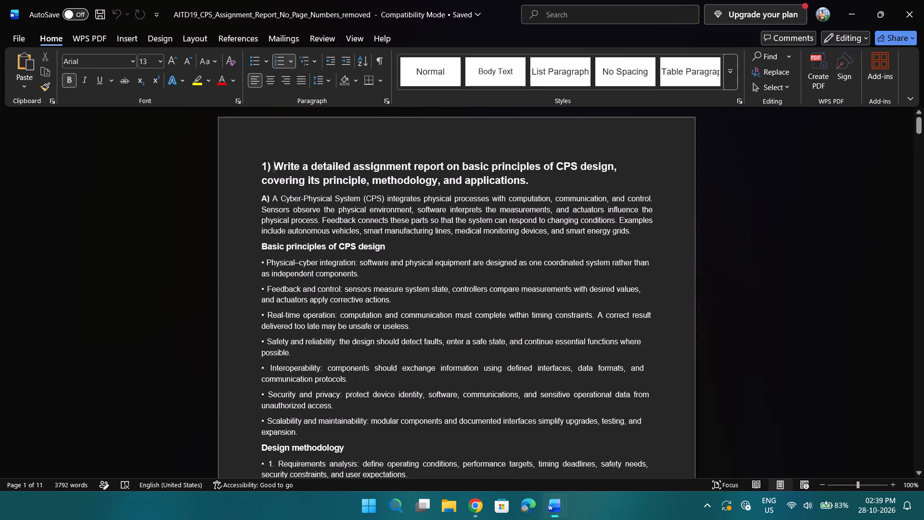
key("alt+Tab")
key("alt+Tab")
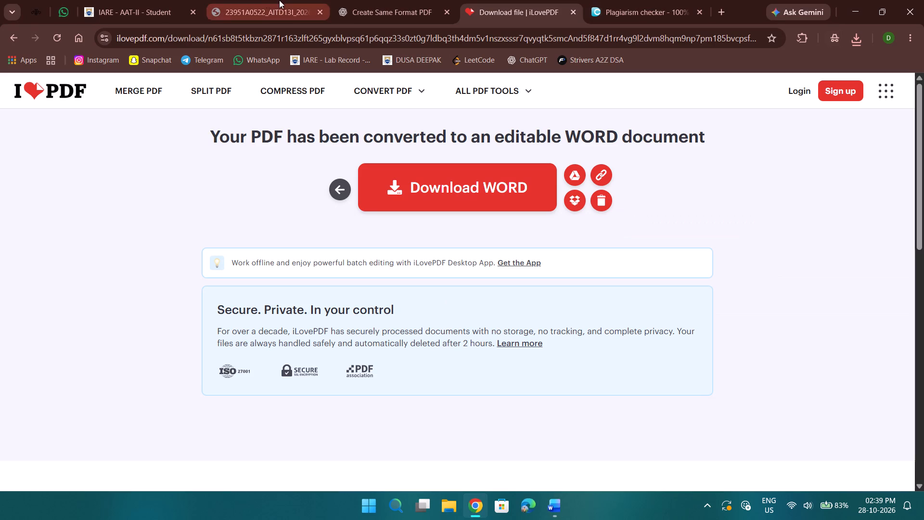
left_click(155, 0)
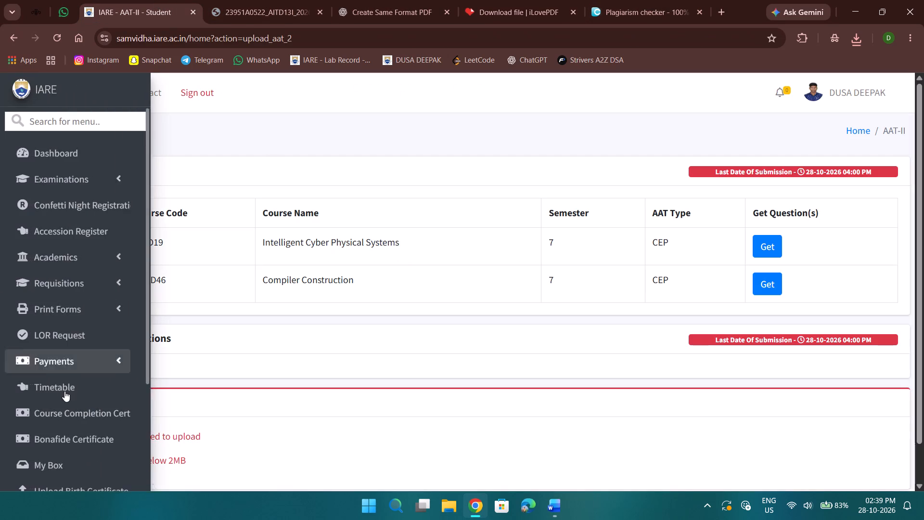
scroll(64, 391, "down", 4)
left_click(90, 420)
scroll(90, 420, "down", 7)
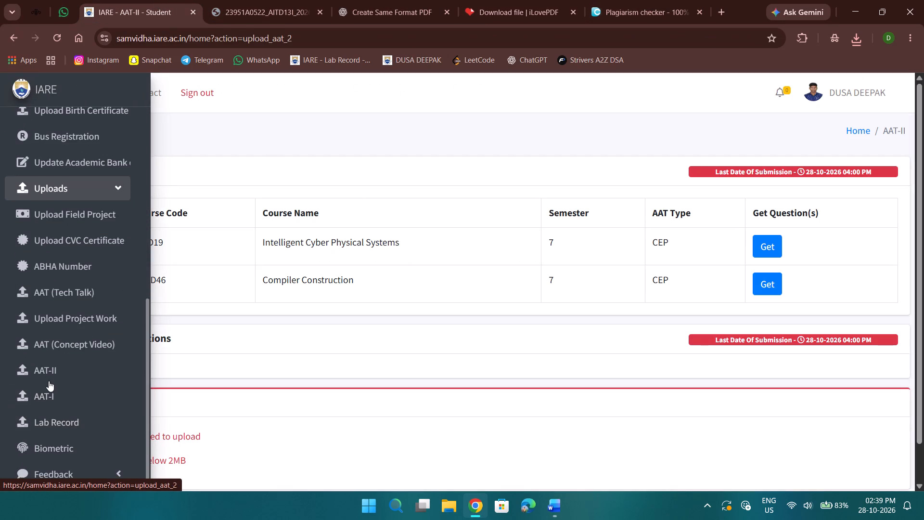
left_click(83, 401)
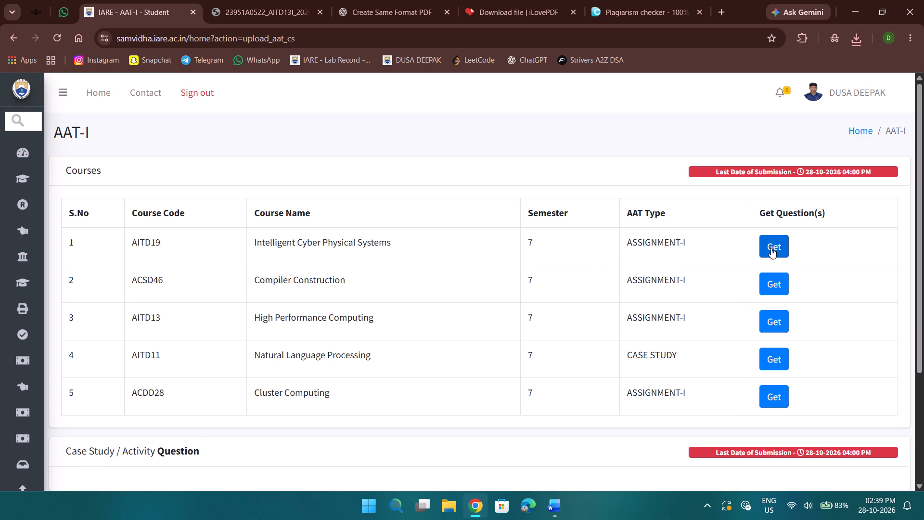
Get the ASSIGNMENT-I question for AITD19 Intelligent Cyber Physical Systems and dismiss the notice.
left_click(772, 247)
key("Return")
key("backslash")
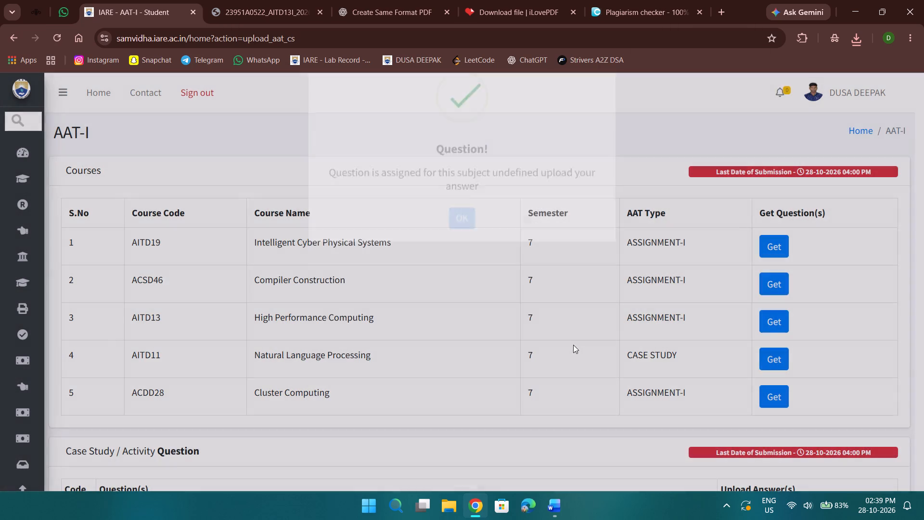
scroll(573, 345, "up", 1)
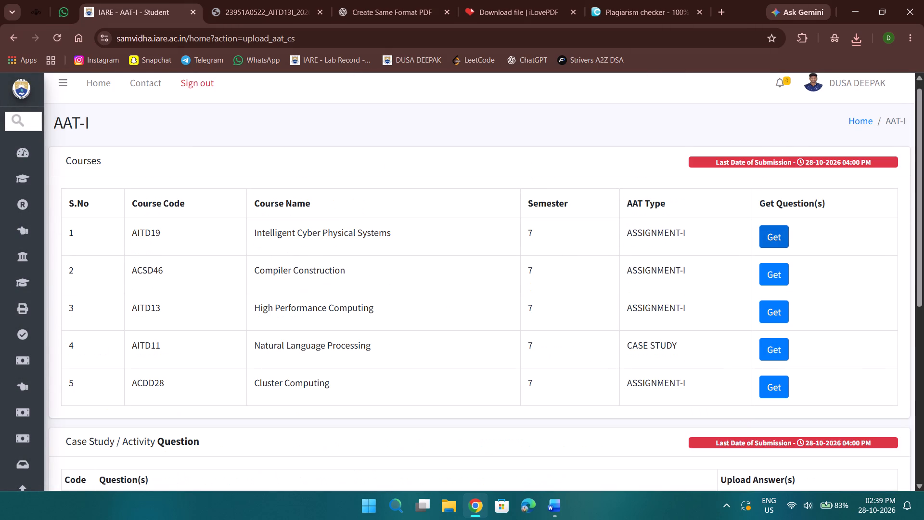
Copy the course name Intelligent Cyber Physical Systems from the portal and paste it over HIGH PERFORMANCE COMPUTING on the Word cover page.
left_click_drag(254, 240, 398, 245)
key("ctrl+c")
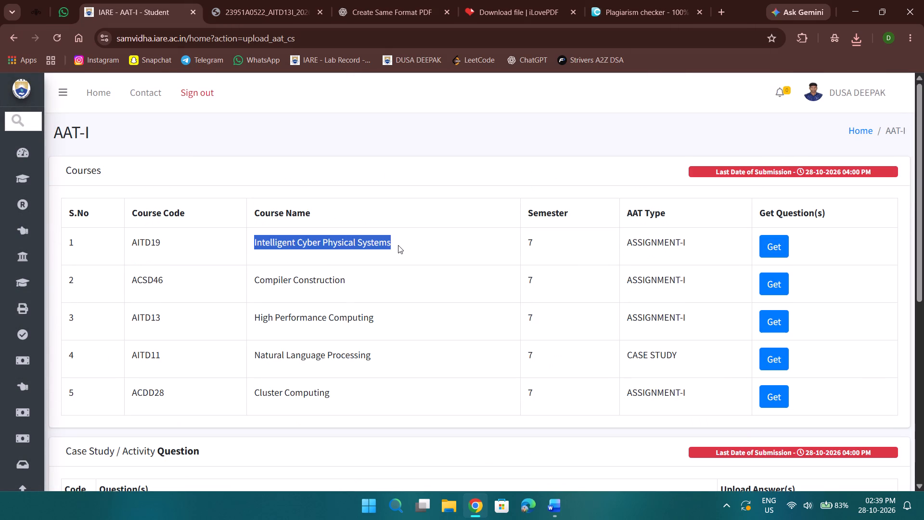
key("alt+Tab")
key("alt+Tab")
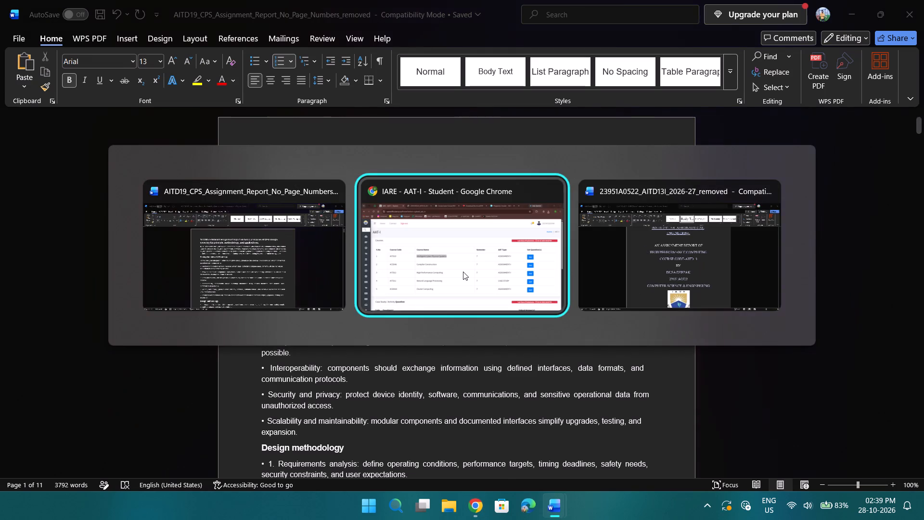
key("alt+Tab")
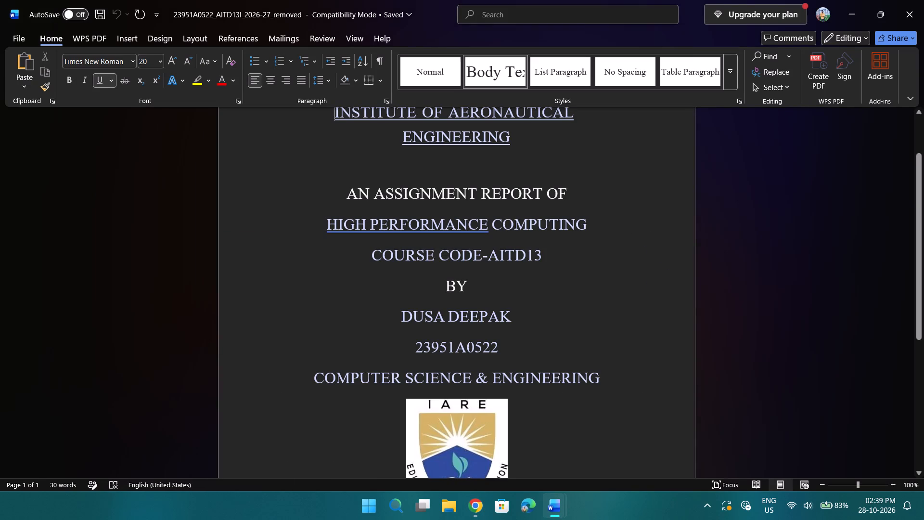
left_click_drag(328, 220, 564, 222)
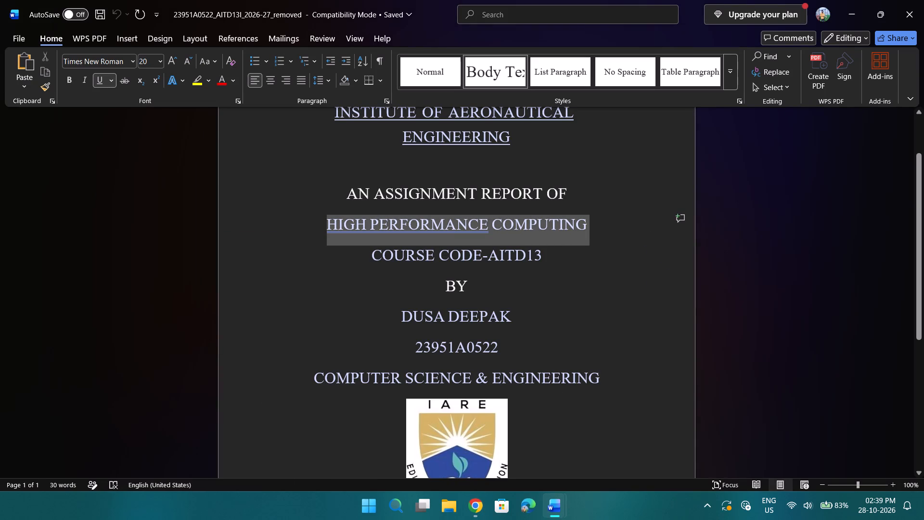
left_click_drag(564, 222, 583, 225)
key("ctrl+v")
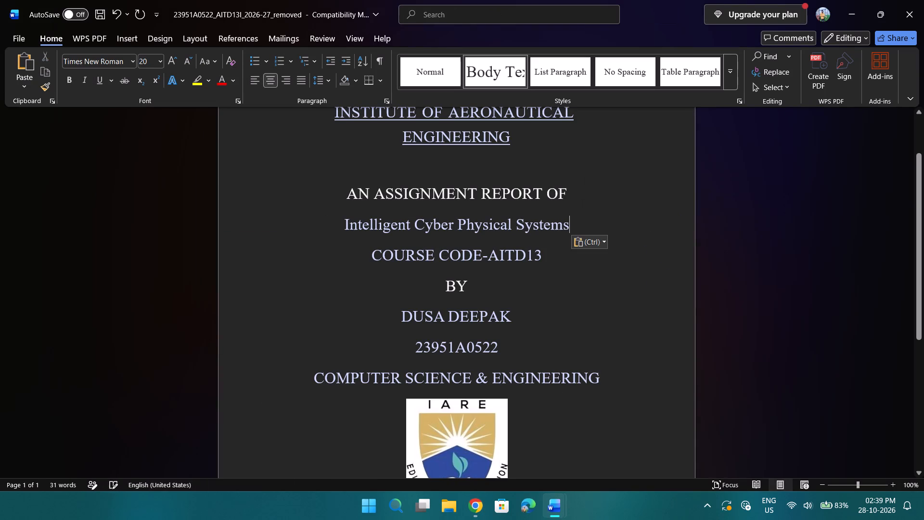
left_click(575, 207)
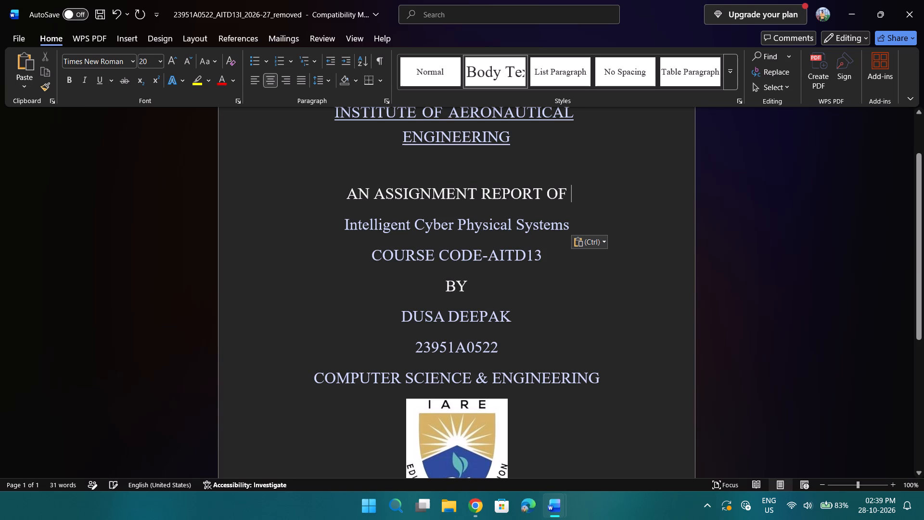
Look up the Intelligent Cyber Physical Systems course code on the portal and change the cover page's course code to AITD19.
key("alt+Tab")
key("alt+Tab")
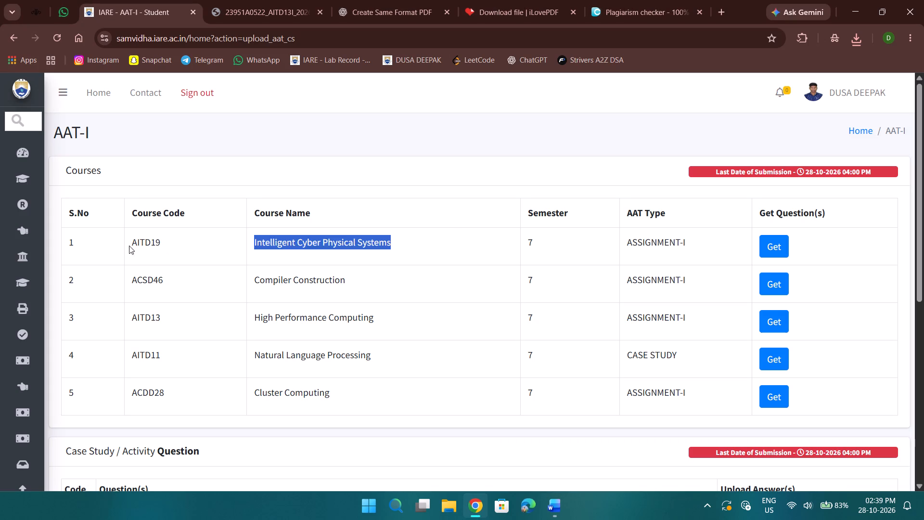
left_click_drag(128, 238, 175, 238)
left_click(194, 243)
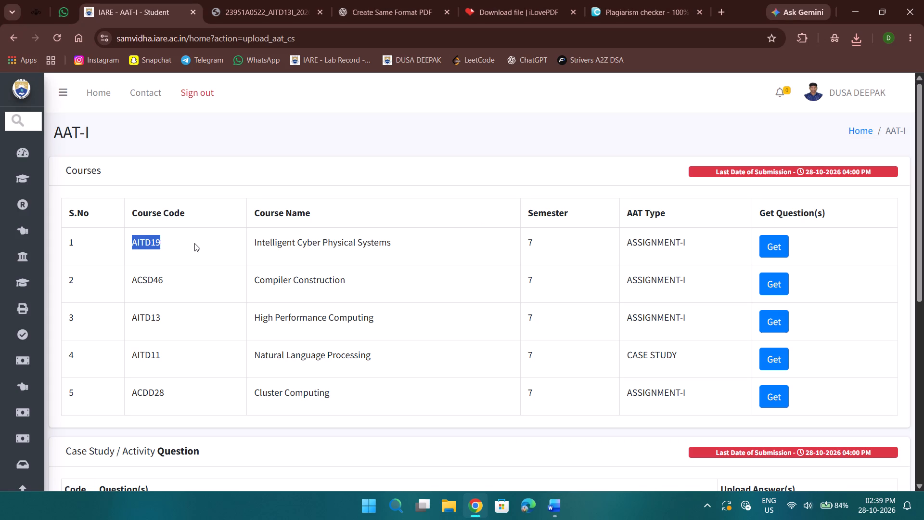
key("alt+Tab")
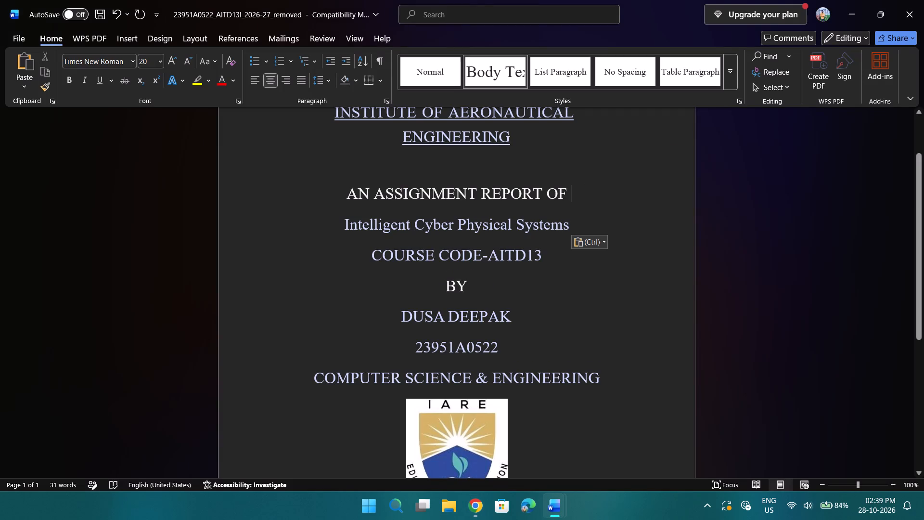
left_click(540, 255)
key("BackSpace")
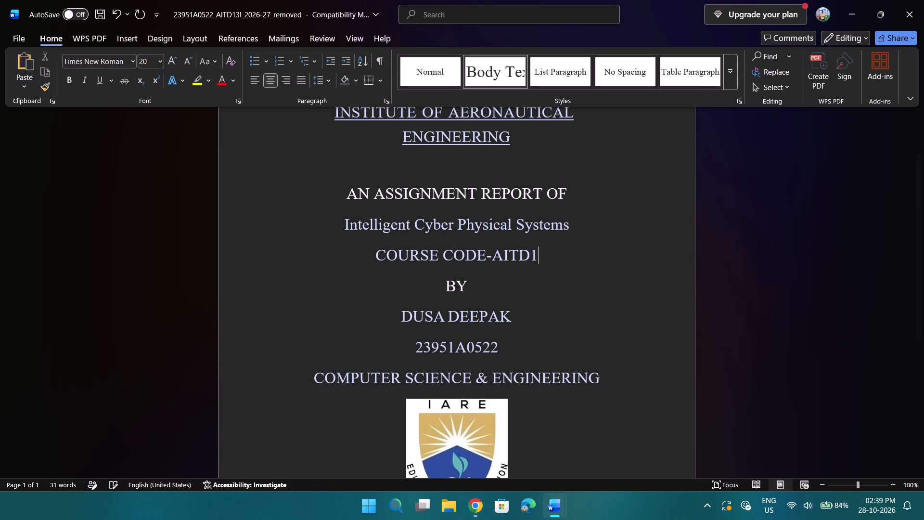
key("9")
key("alt+Tab")
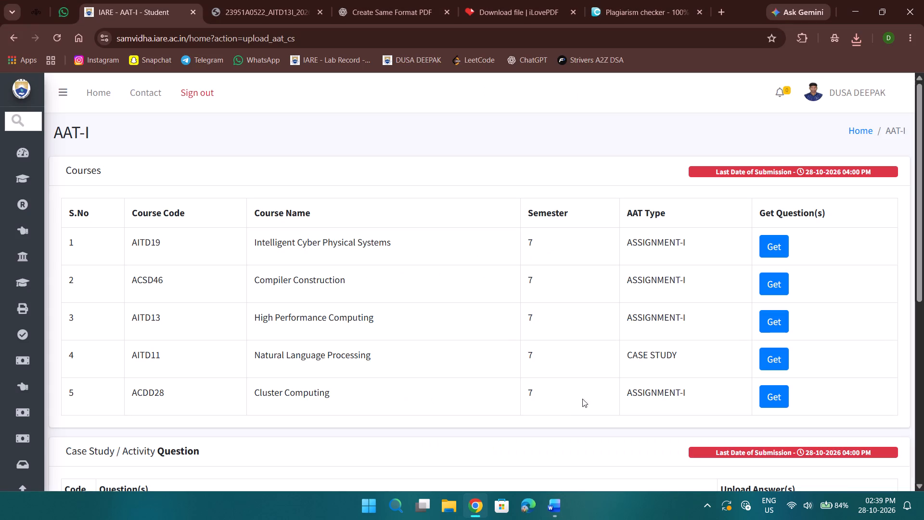
key("alt+Tab")
Look over the whole edited cover page, from the institute heading down to the logo and address.
scroll(574, 384, "down", 3)
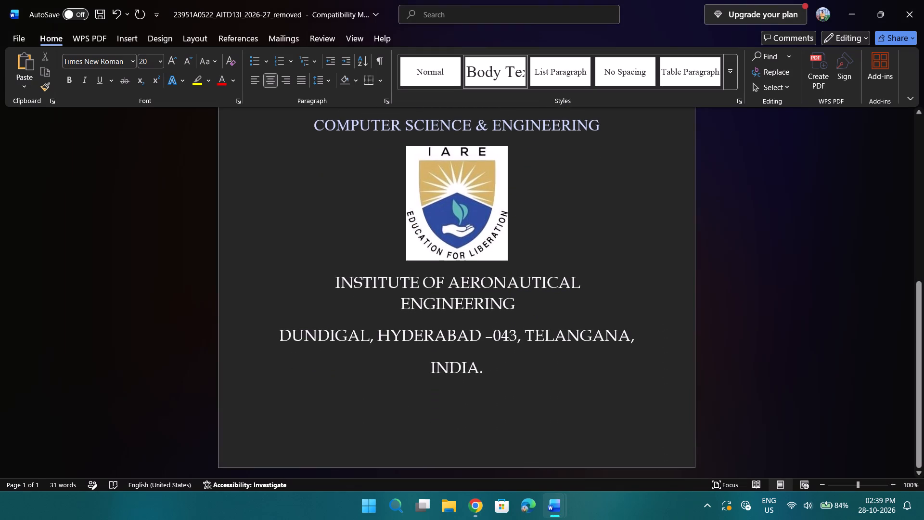
scroll(574, 384, "down", 3)
scroll(574, 384, "up", 15)
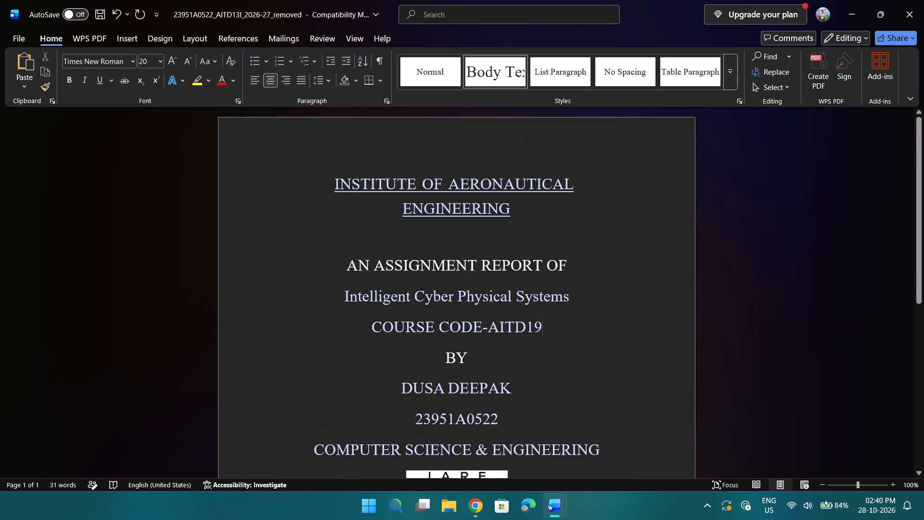
scroll(579, 379, "up", 8)
scroll(579, 379, "down", 5)
scroll(579, 379, "up", 11)
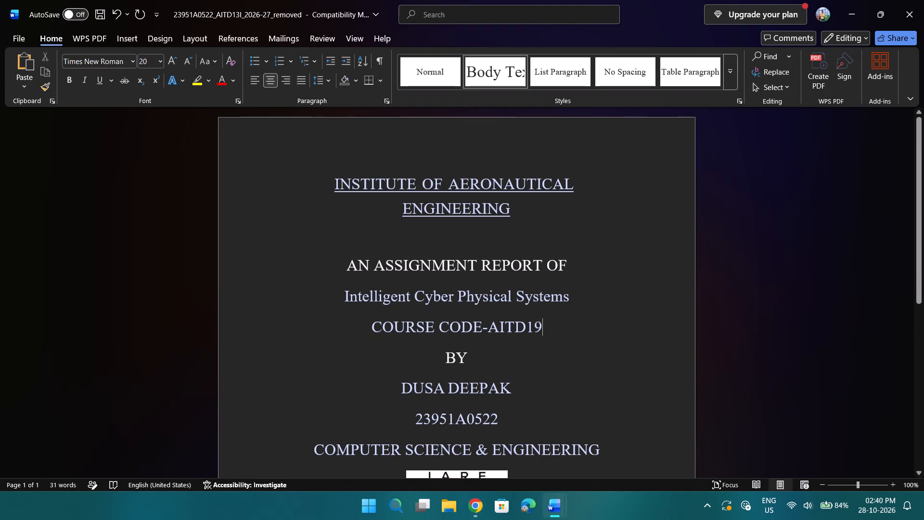
scroll(592, 341, "up", 5)
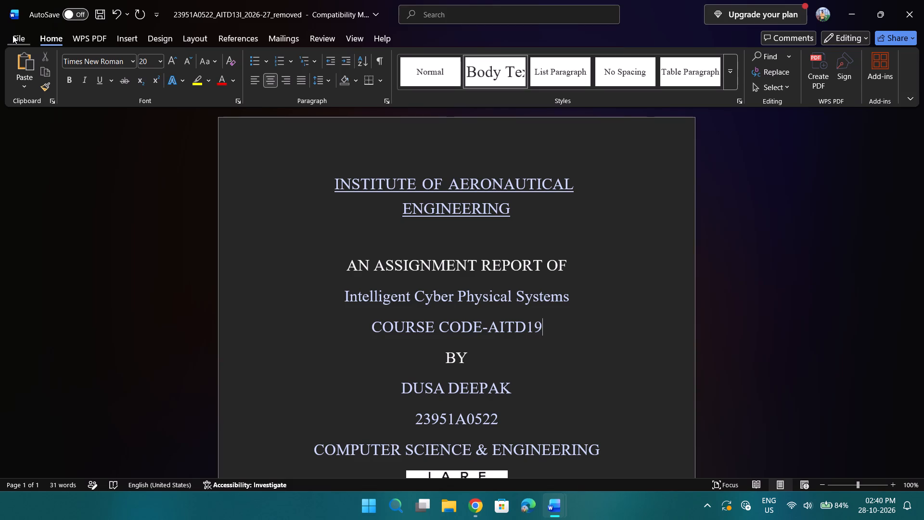
Export the cover page as a PDF named "icps 1st page" in the Downloads folder.
left_click(13, 35)
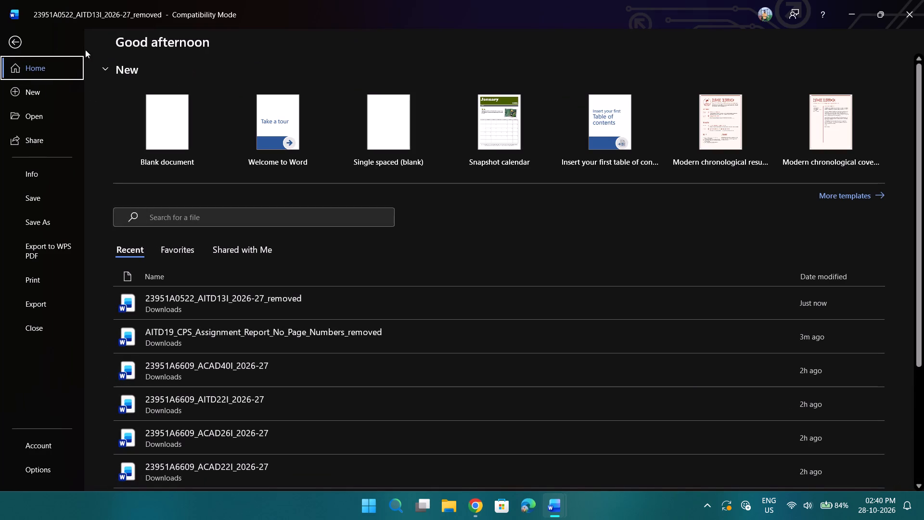
left_click(14, 43)
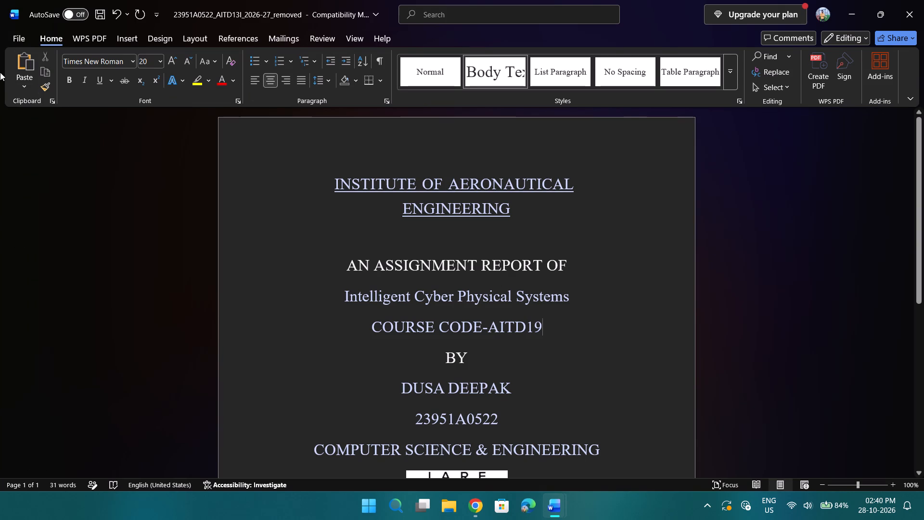
left_click(15, 40)
left_click(55, 301)
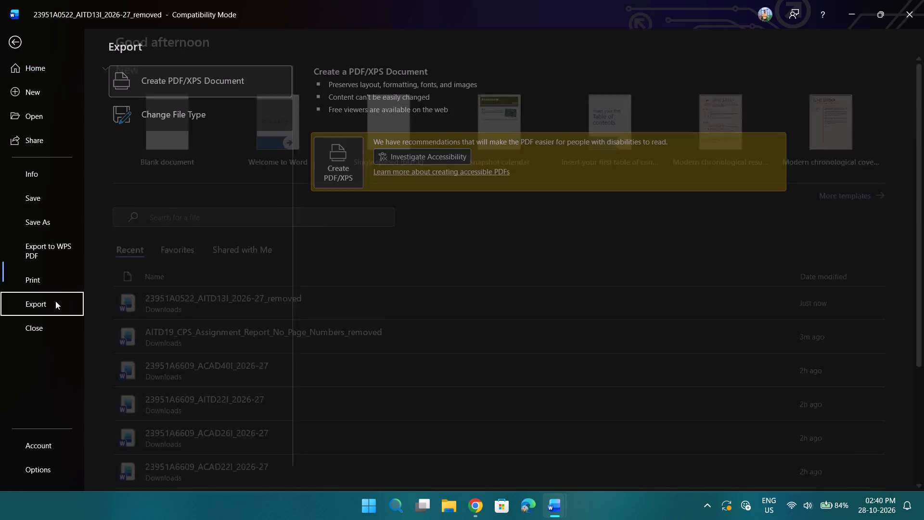
left_click(342, 160)
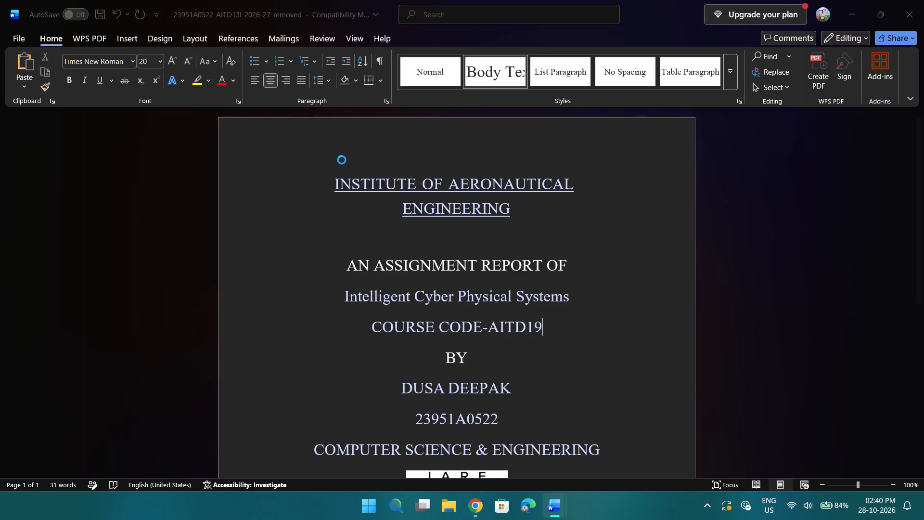
scroll(45, 142, "up", 1)
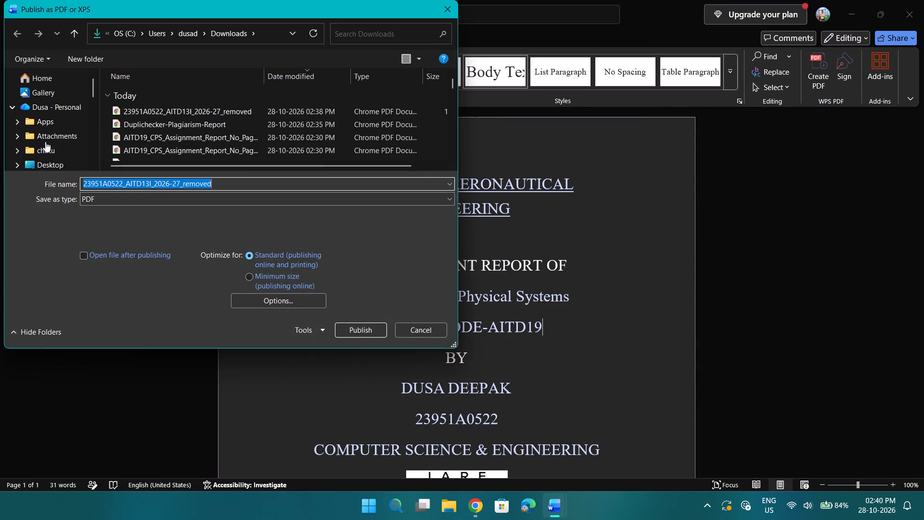
scroll(45, 142, "down", 1)
double_click(55, 156)
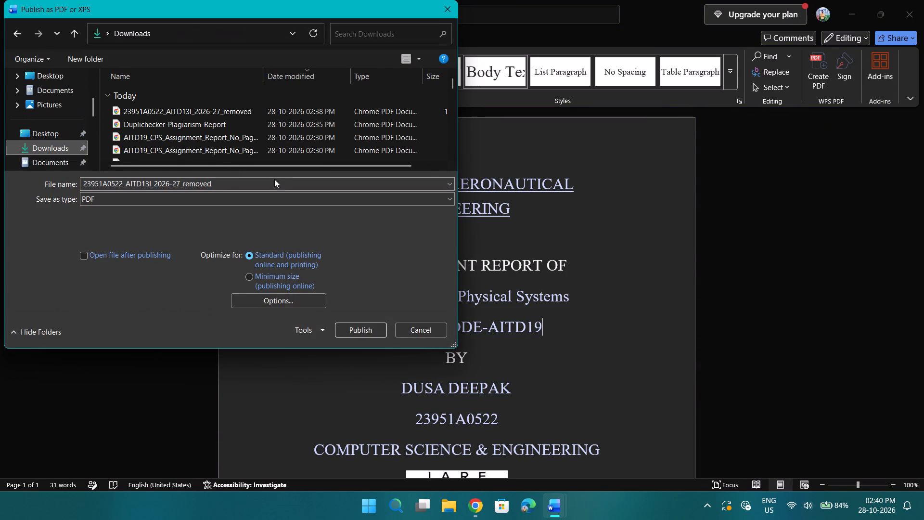
left_click(267, 185)
type("icps")
key("space")
type("1st page")
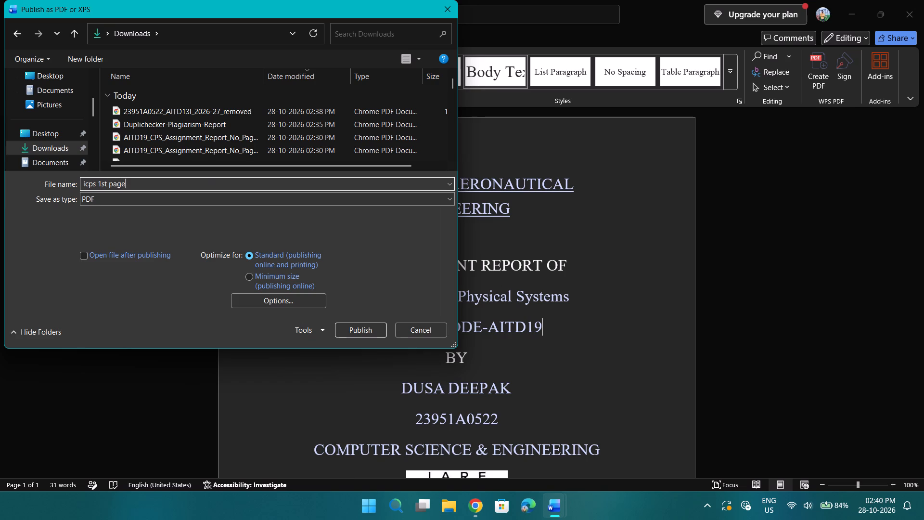
key("Return")
Save the changes to the cover-page Word document and close it.
scroll(642, 362, "up", 1)
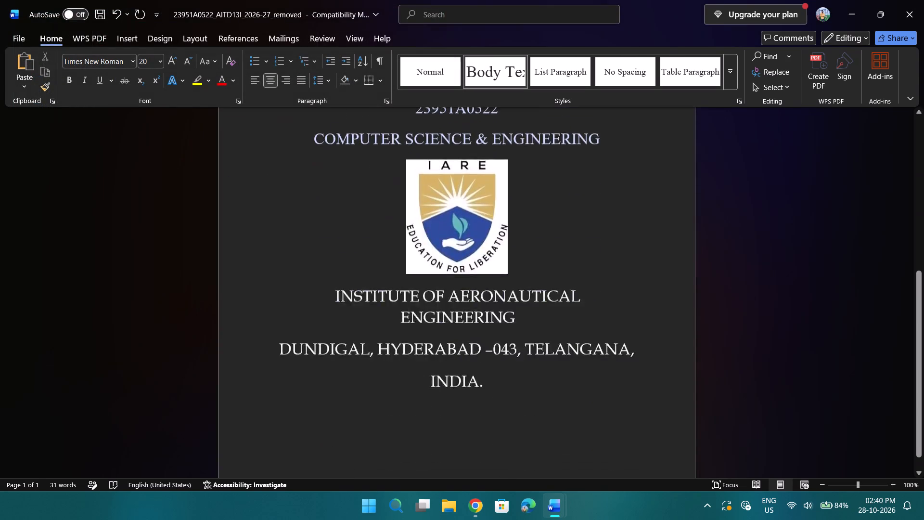
scroll(642, 362, "up", 1)
left_click(923, 0)
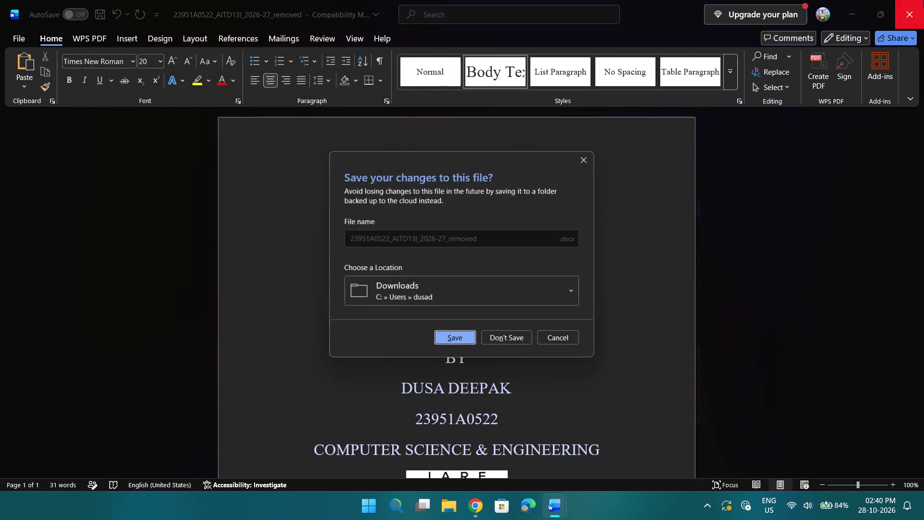
left_click(583, 158)
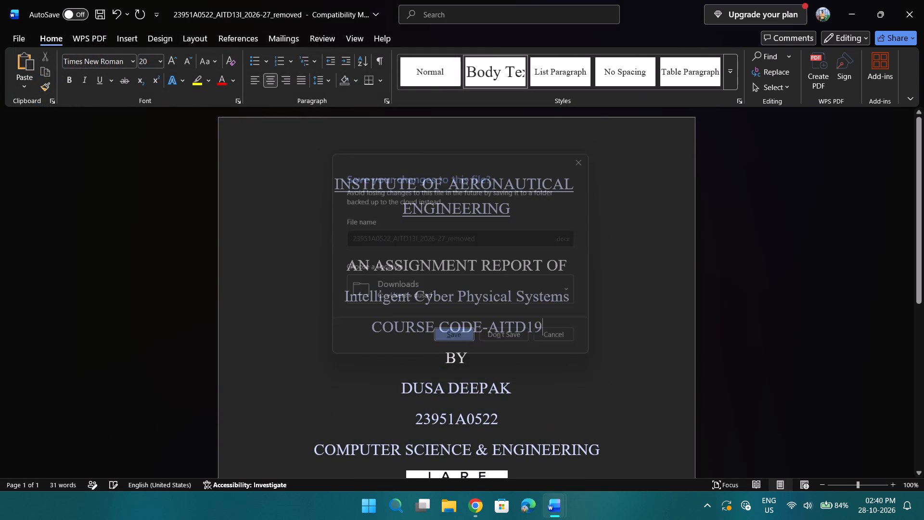
key("ctrl+s")
left_click(923, 0)
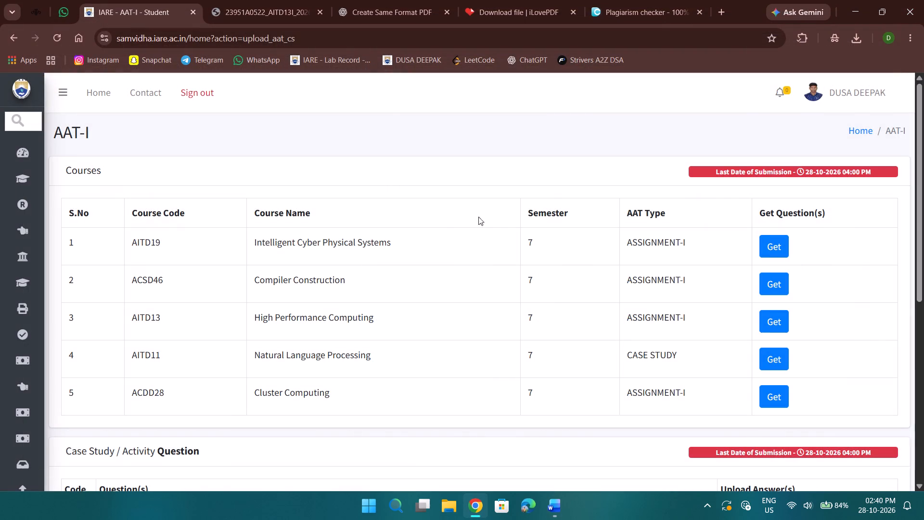
Switch to iLovePDF in Chrome, open its Merge PDF tool and add the "icps 1st page" PDF.
left_click(525, 0)
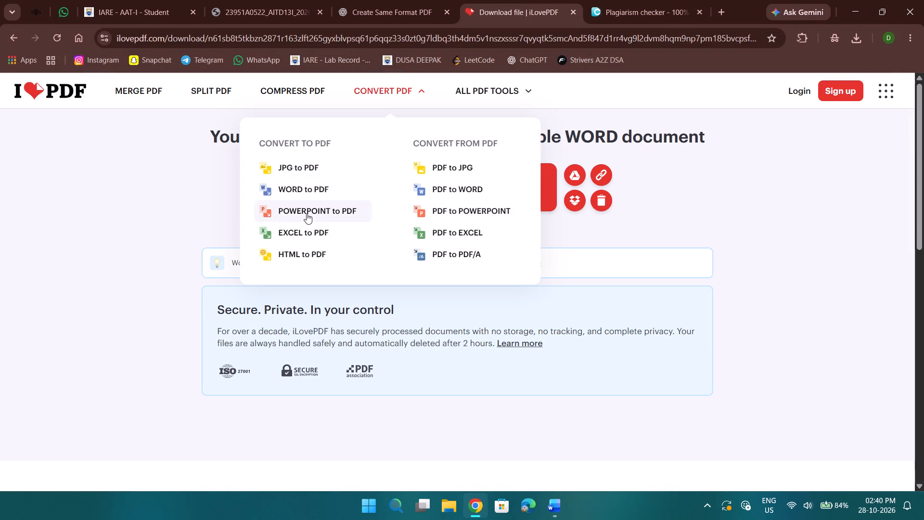
left_click(335, 187)
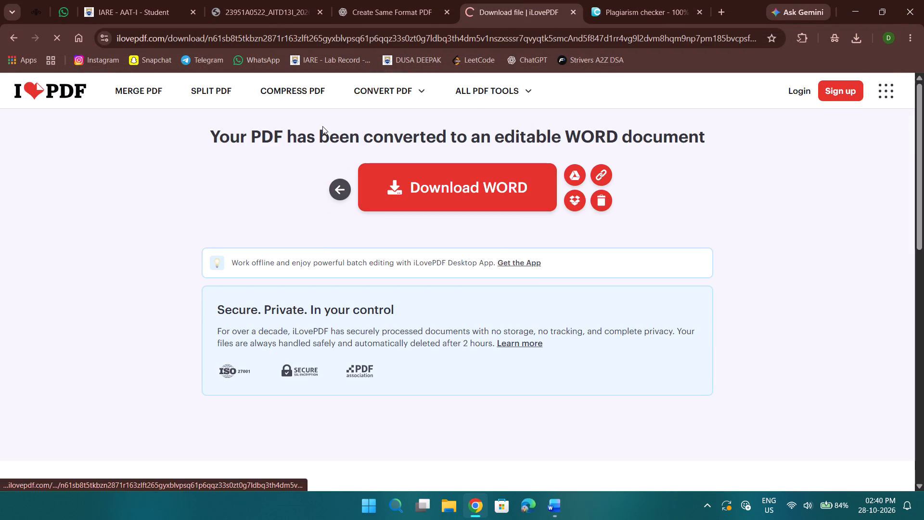
left_click(141, 91)
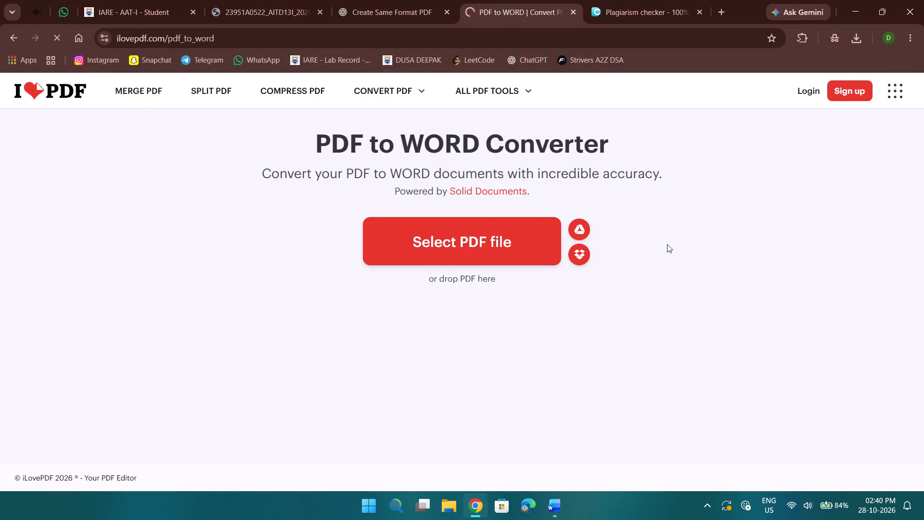
left_click(457, 214)
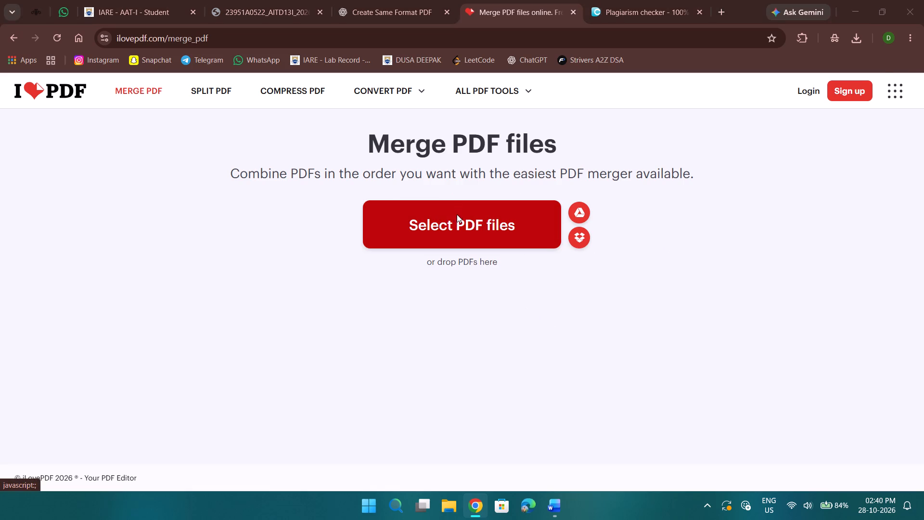
double_click(188, 107)
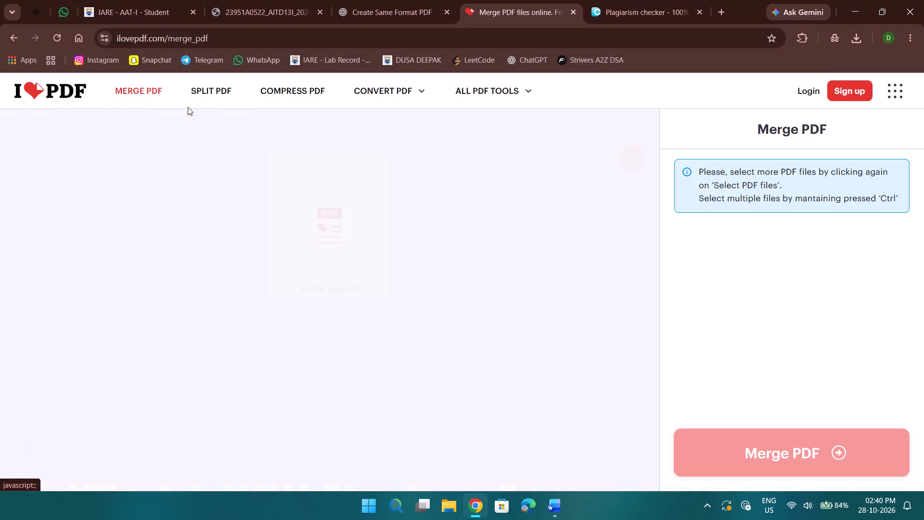
Add the 91 KB AITD19_CPS_Assignment_Report PDF from Downloads as the second file of the merge.
left_click(628, 153)
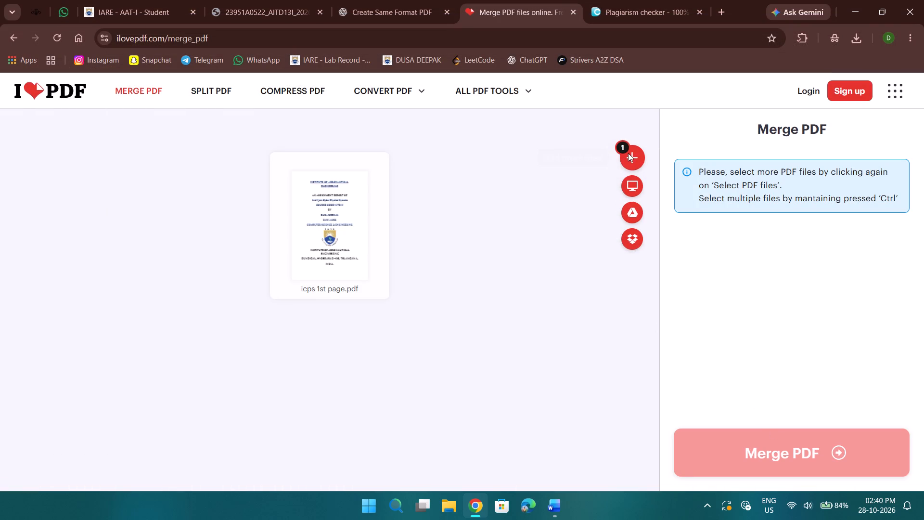
left_click(630, 156)
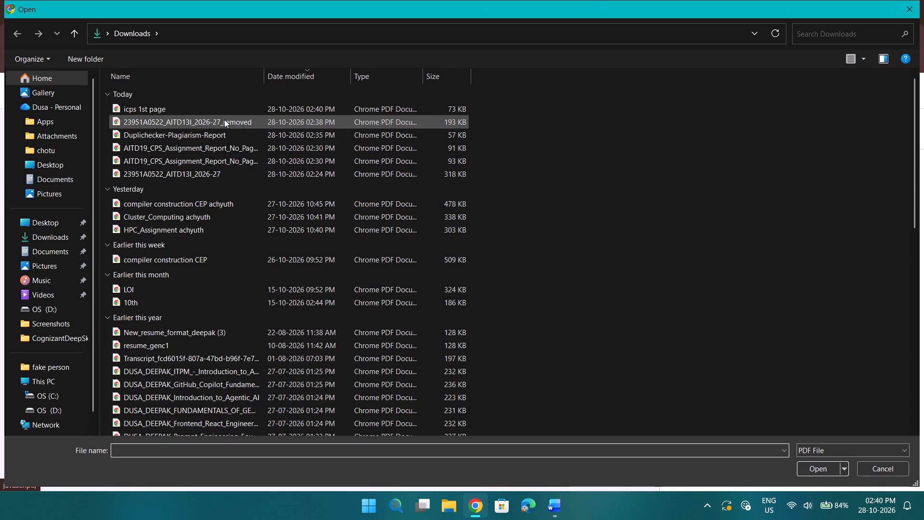
double_click(262, 143)
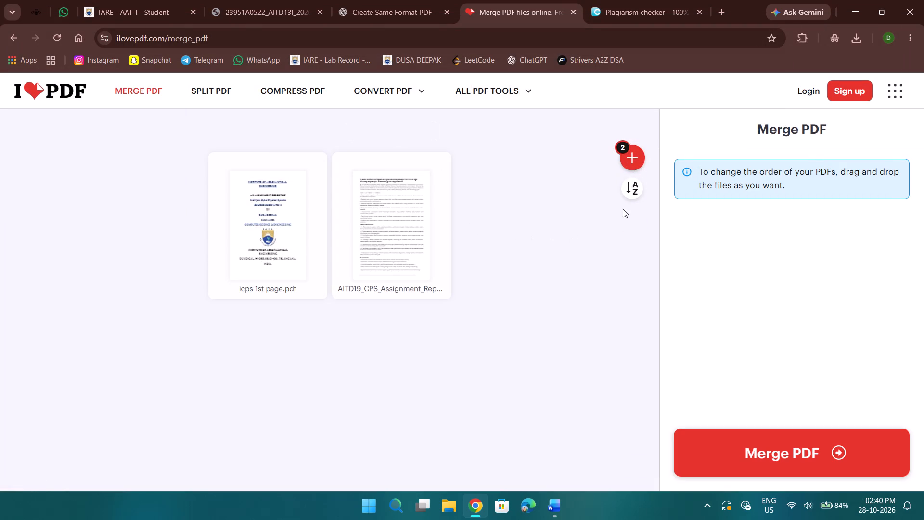
Add the Duplichecker-Plagiarism-Report PDF from Downloads as the third file of the merge.
left_click(636, 149)
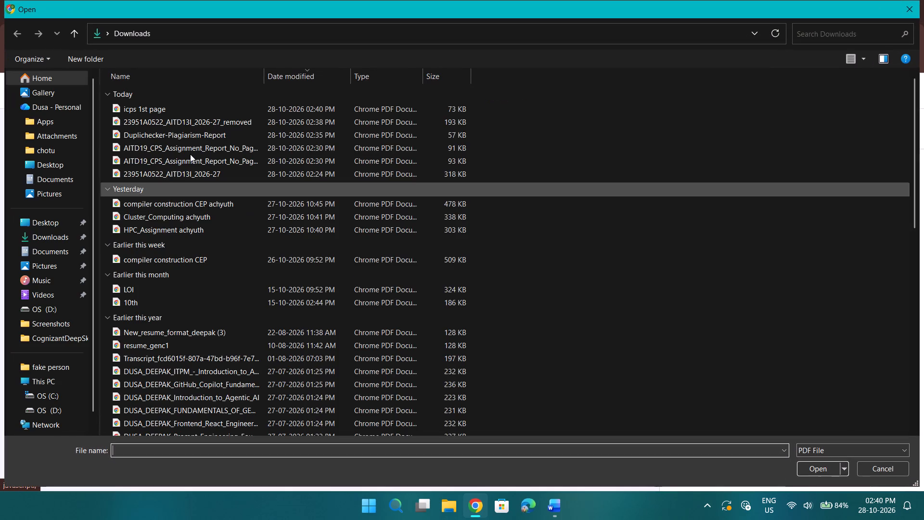
double_click(199, 135)
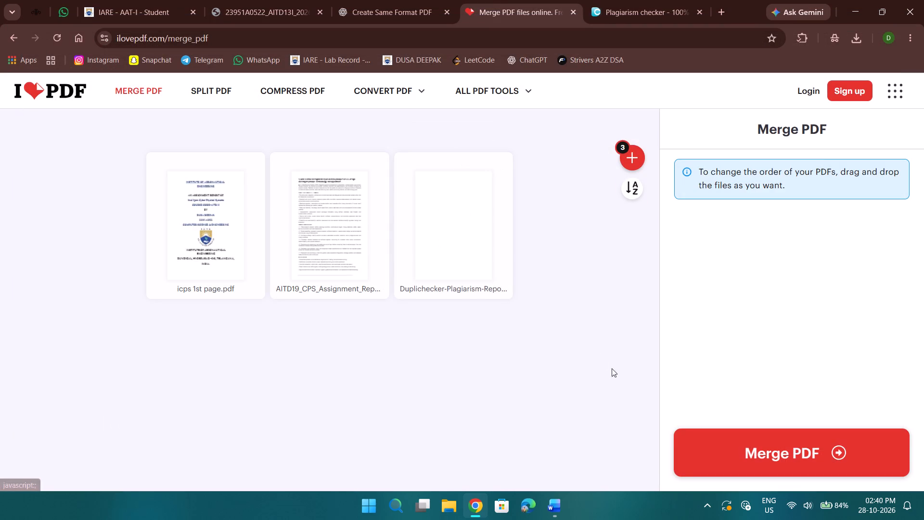
Merge the cover page, assignment report and plagiarism report PDFs, and download the merged file.
left_click(799, 451)
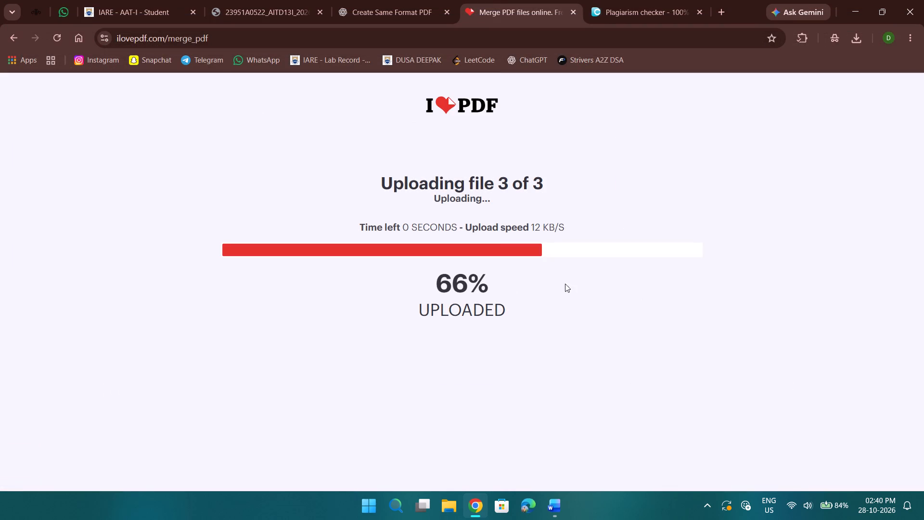
left_click(620, 204)
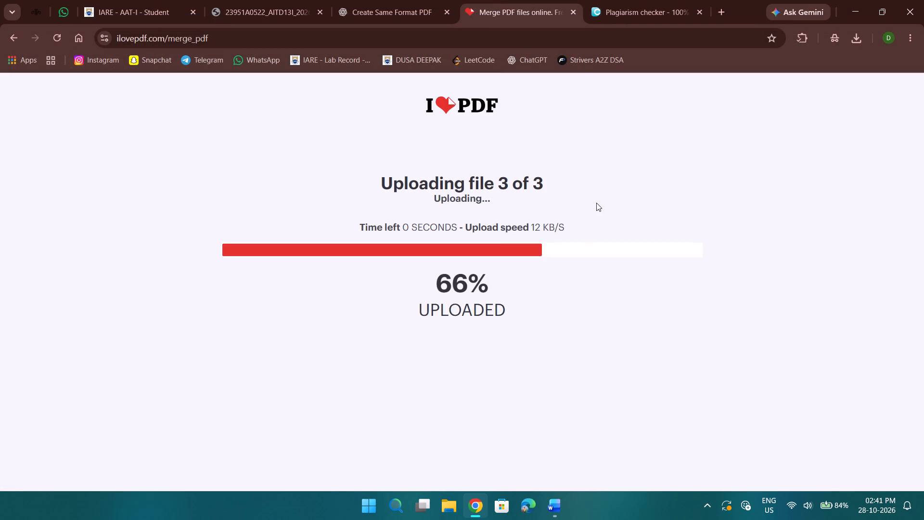
left_click(602, 200)
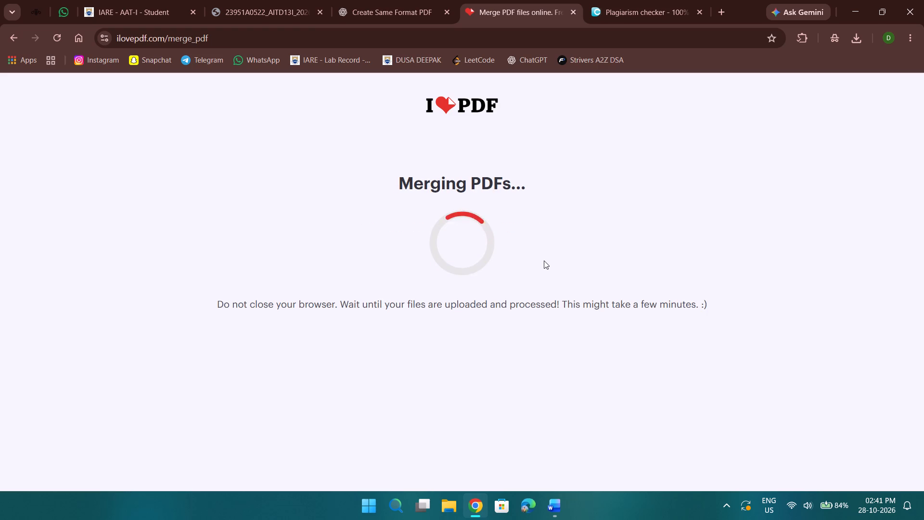
left_click(619, 222)
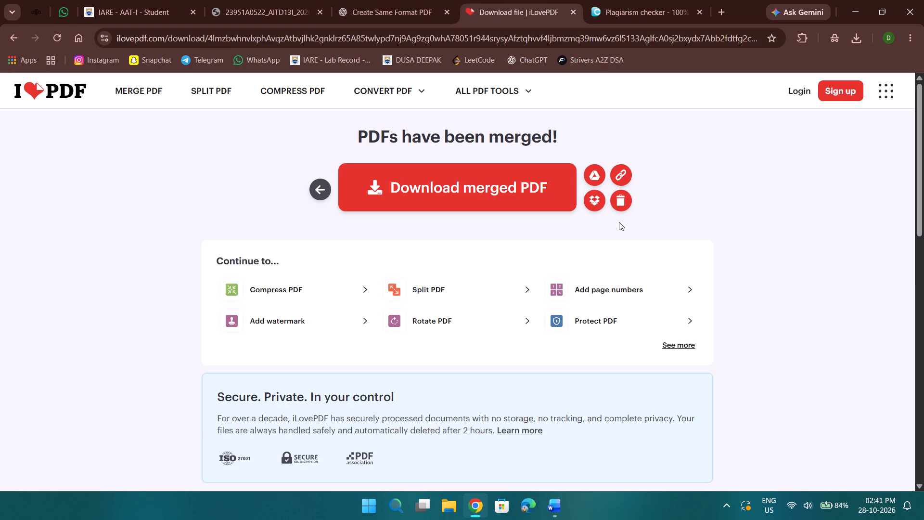
left_click(521, 181)
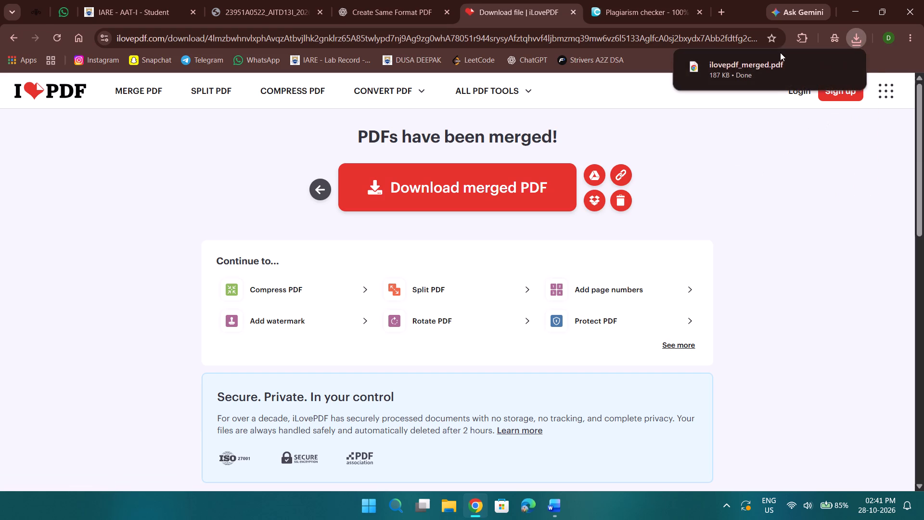
Open the downloaded ilovepdf_merged PDF, examine its cover, report pages and plagiarism report, and close it.
left_click(787, 76)
scroll(642, 302, "down", 1)
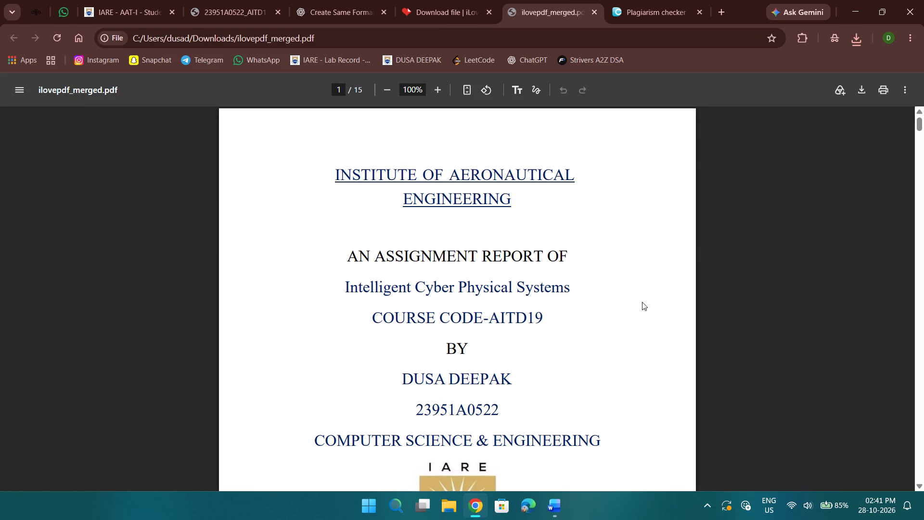
scroll(642, 302, "down", 12)
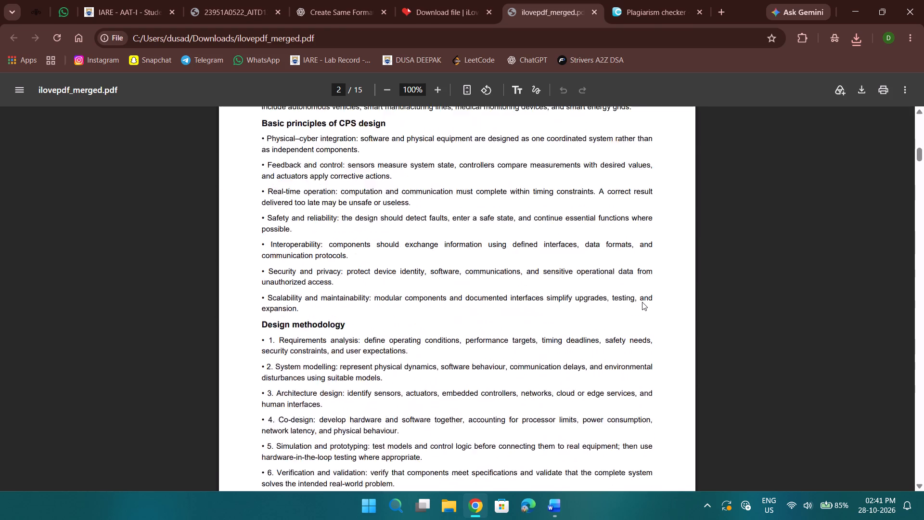
scroll(642, 302, "down", 13)
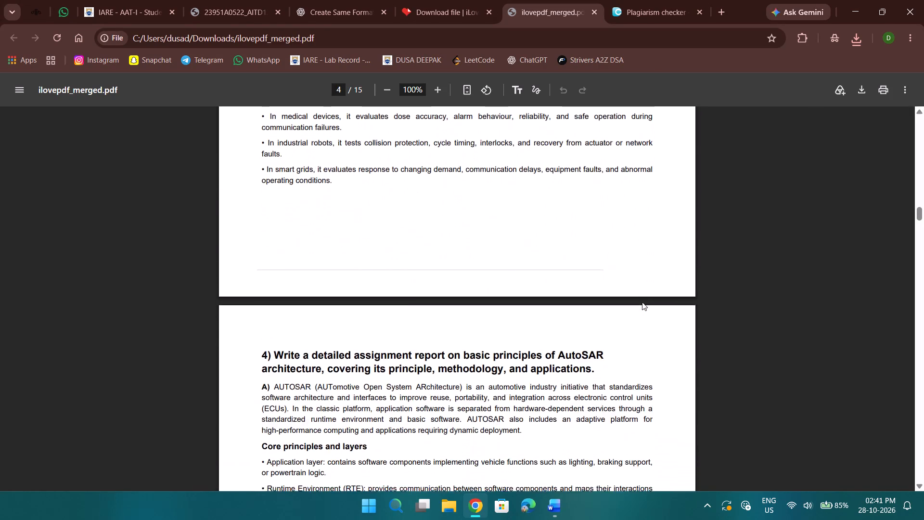
scroll(642, 302, "down", 12)
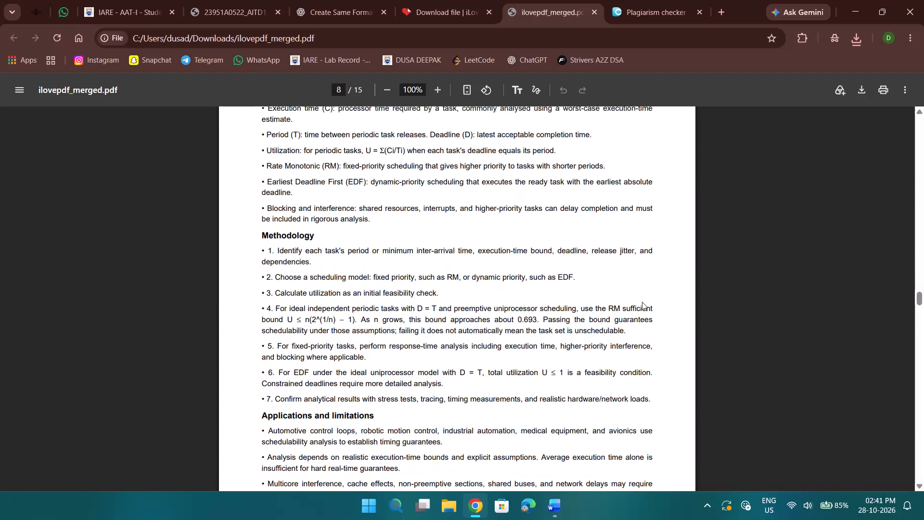
scroll(642, 302, "down", 8)
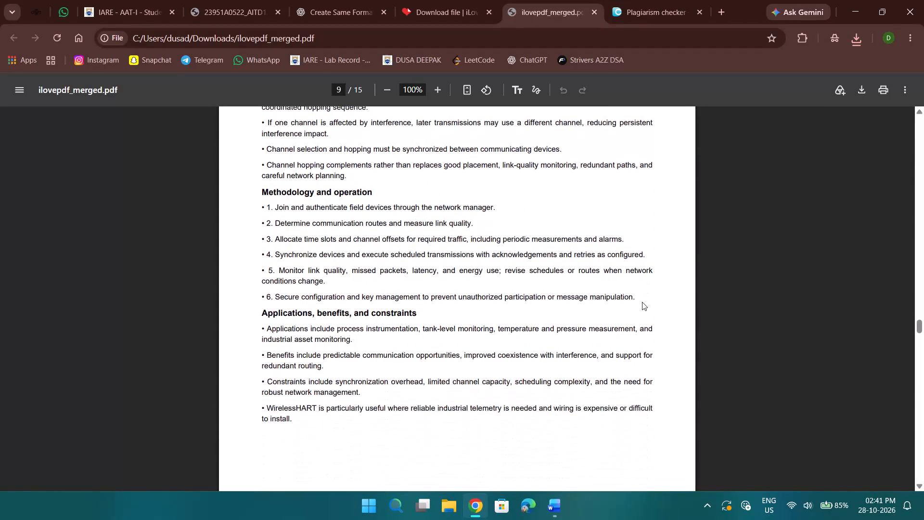
scroll(642, 302, "down", 10)
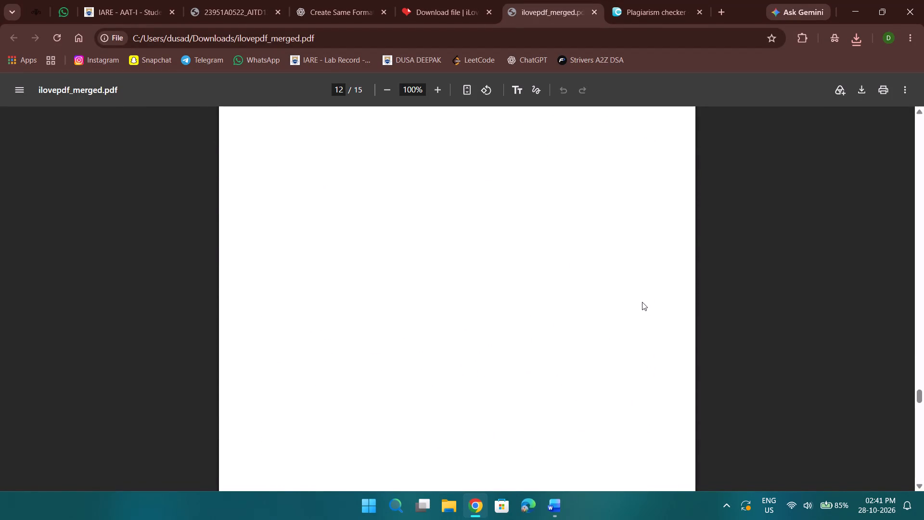
scroll(642, 302, "down", 4)
scroll(642, 302, "up", 6)
scroll(642, 302, "down", 2)
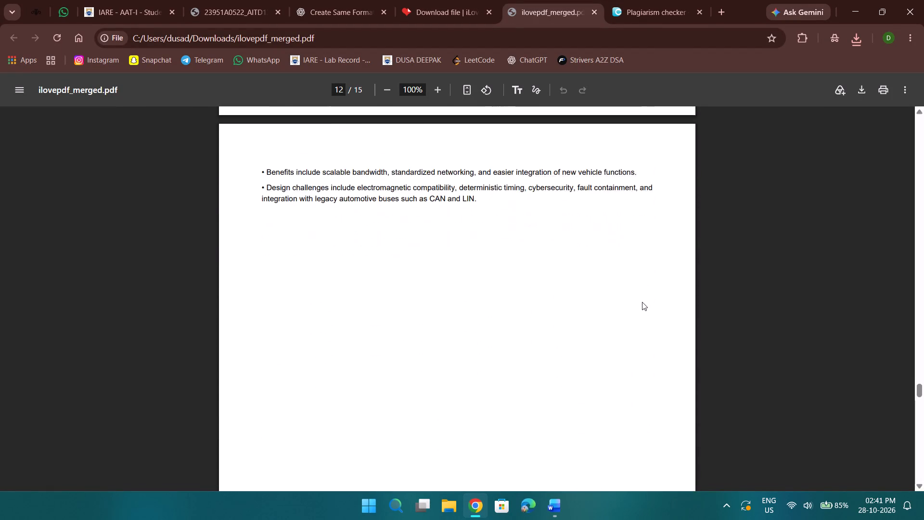
scroll(642, 302, "down", 3)
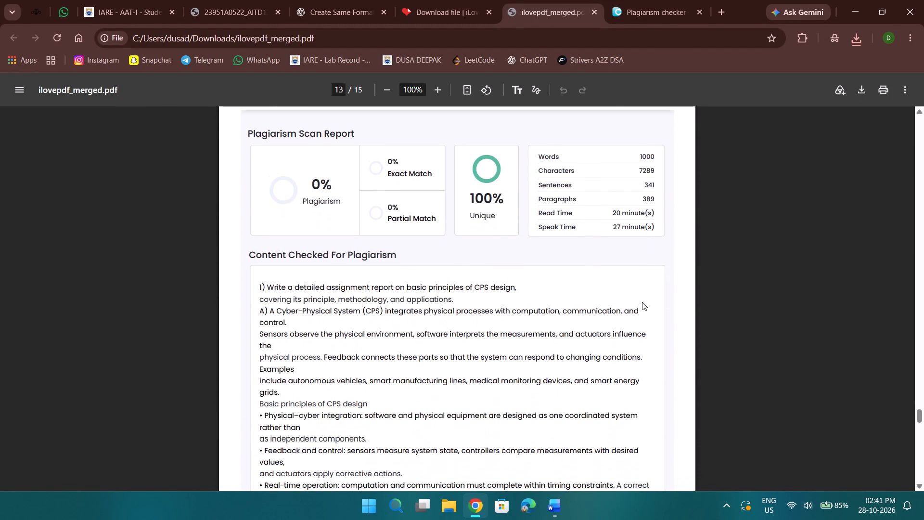
scroll(642, 302, "down", 7)
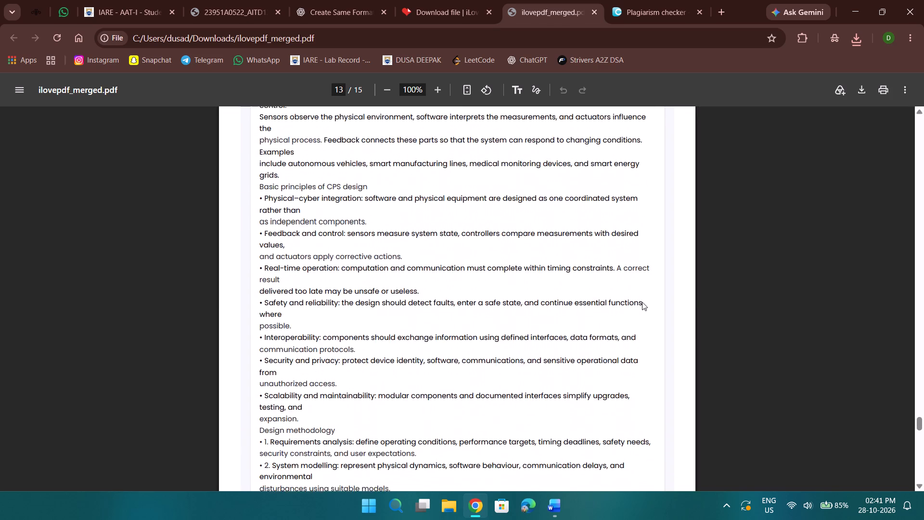
scroll(642, 302, "down", 8)
scroll(642, 302, "up", 16)
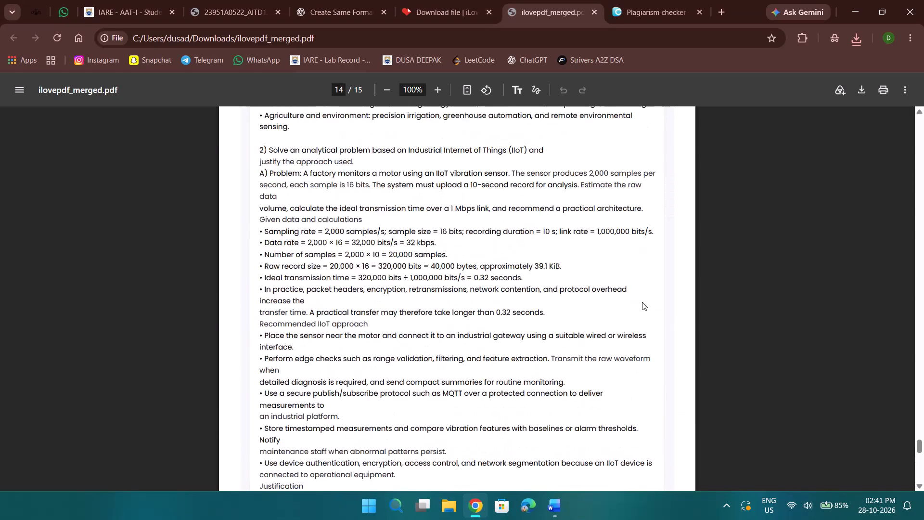
scroll(642, 302, "up", 5)
left_click(594, 14)
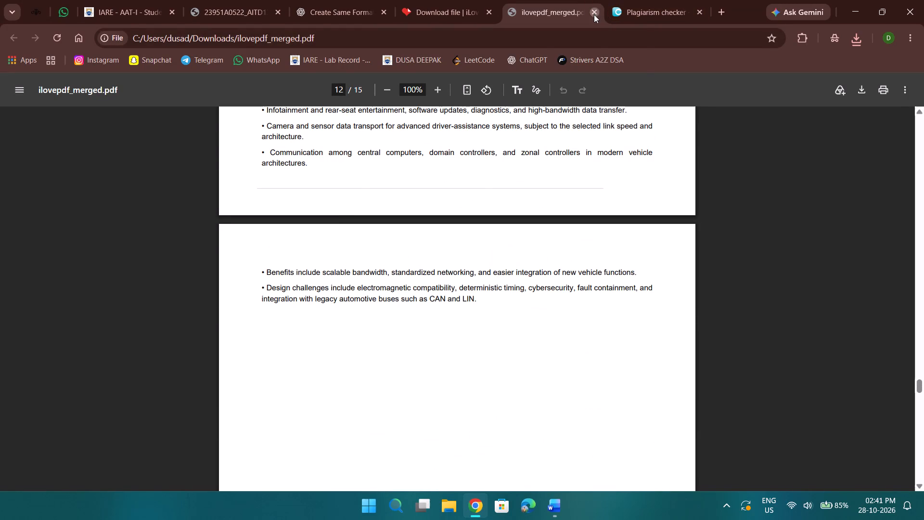
Show ilovepdf_merged in the Downloads folder, rename it as ICPS, and close the folder window.
left_click(855, 36)
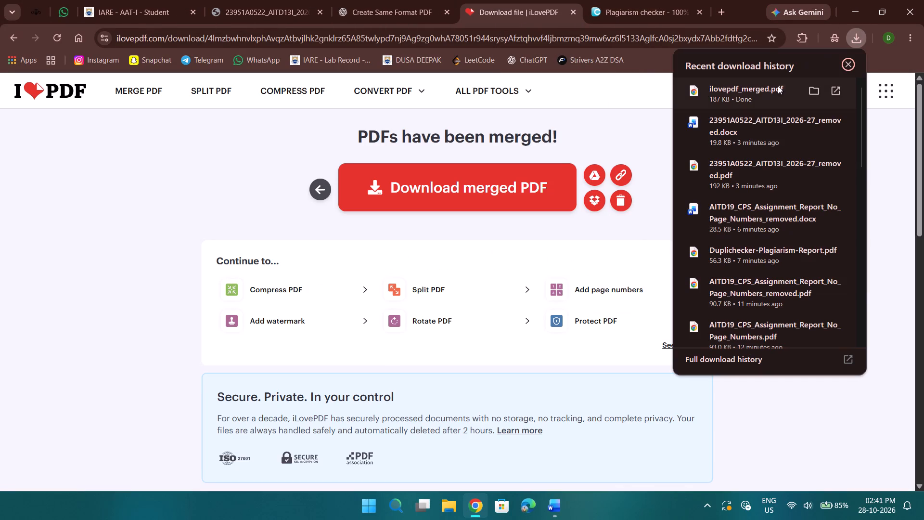
left_click(811, 90)
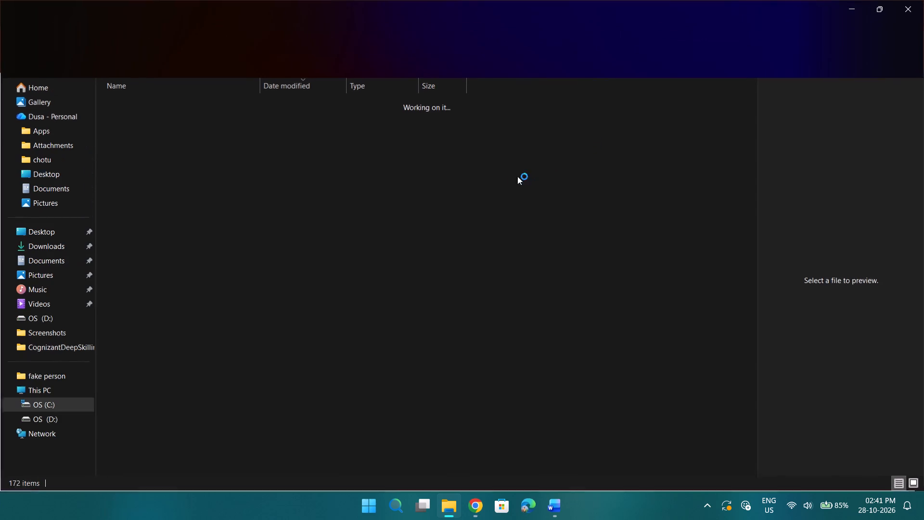
left_click(157, 60)
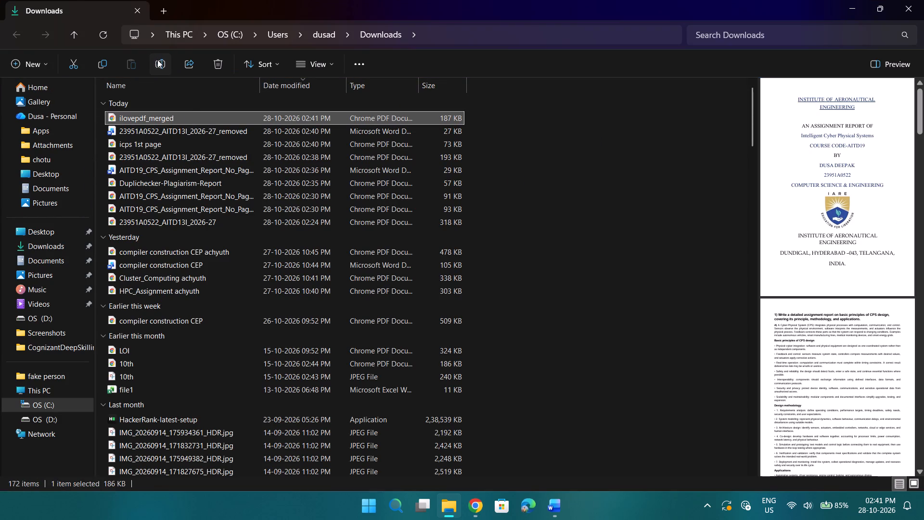
type("ICPS")
key("space")
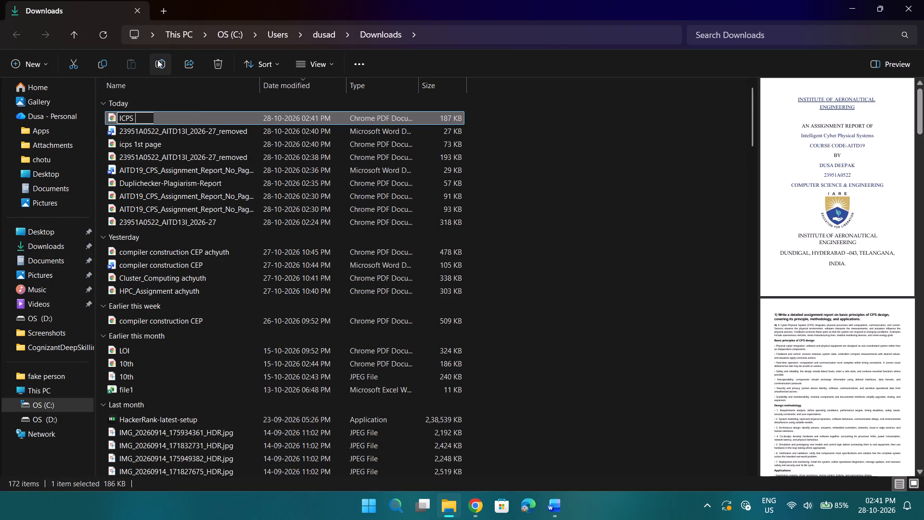
key("Return")
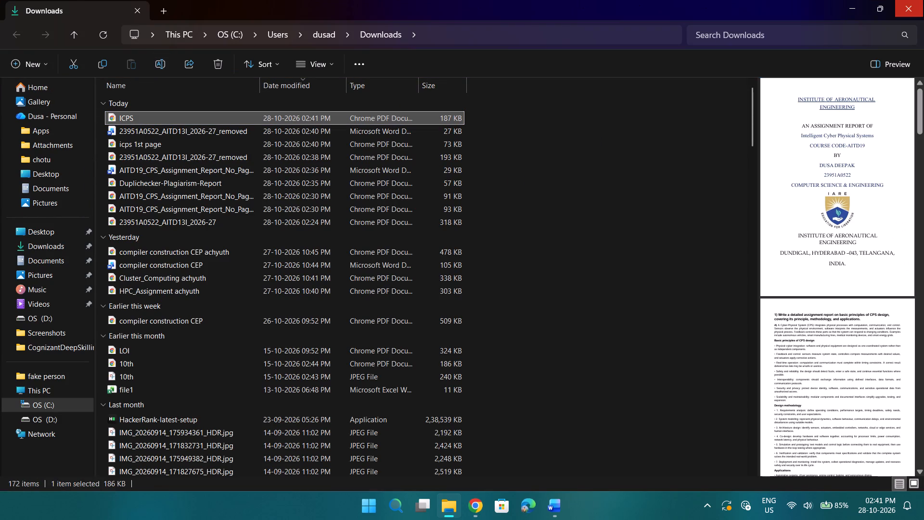
left_click(923, 0)
Switch to the college portal's AAT-I page and get the questions for AITD19 Intelligent Cyber Physical Systems.
left_click(131, 0)
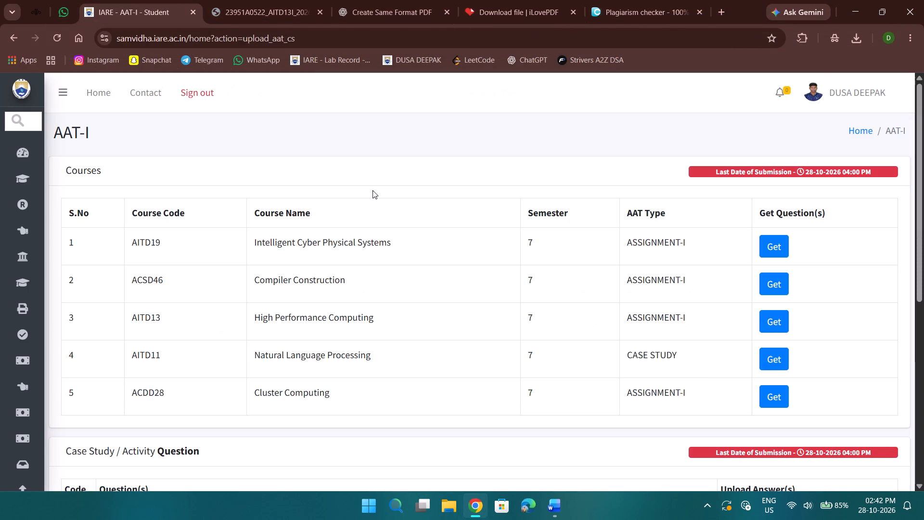
left_click(774, 246)
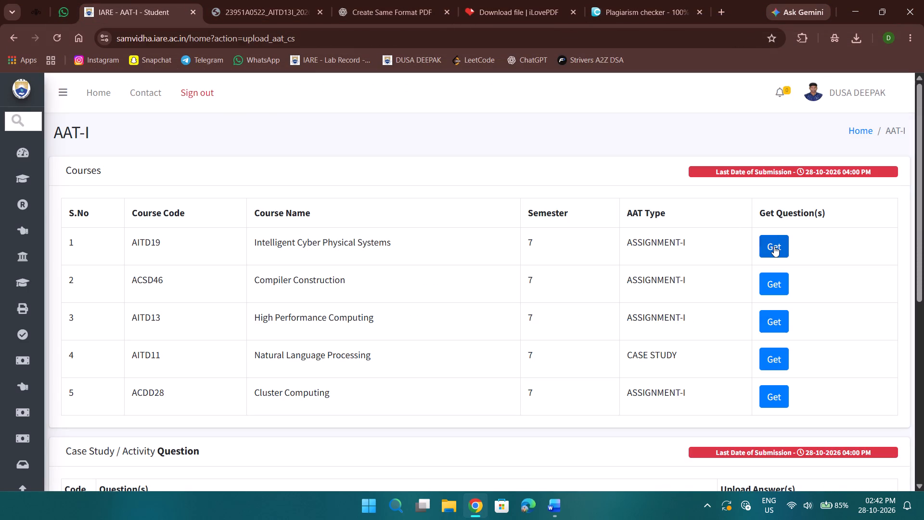
key("Return")
scroll(774, 246, "down", 4)
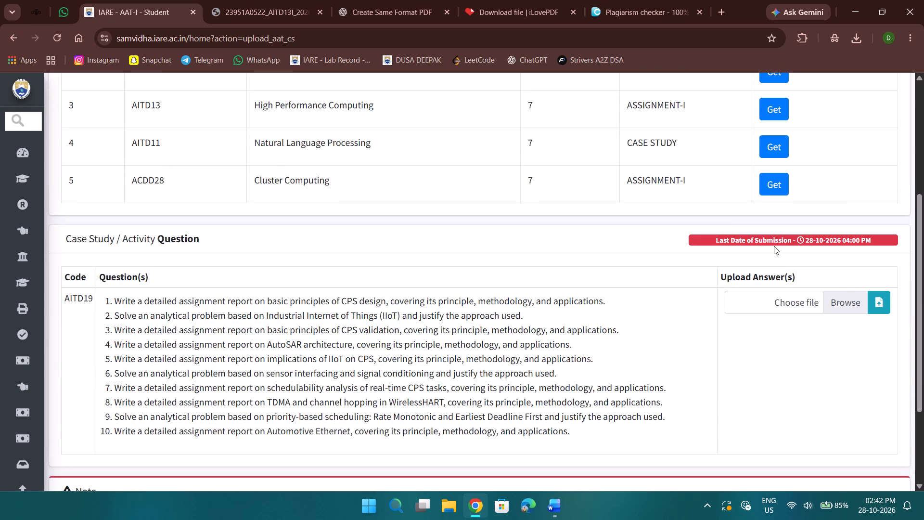
Choose the ICPS PDF from Downloads as the AITD19 answer file and upload it.
left_click(805, 303)
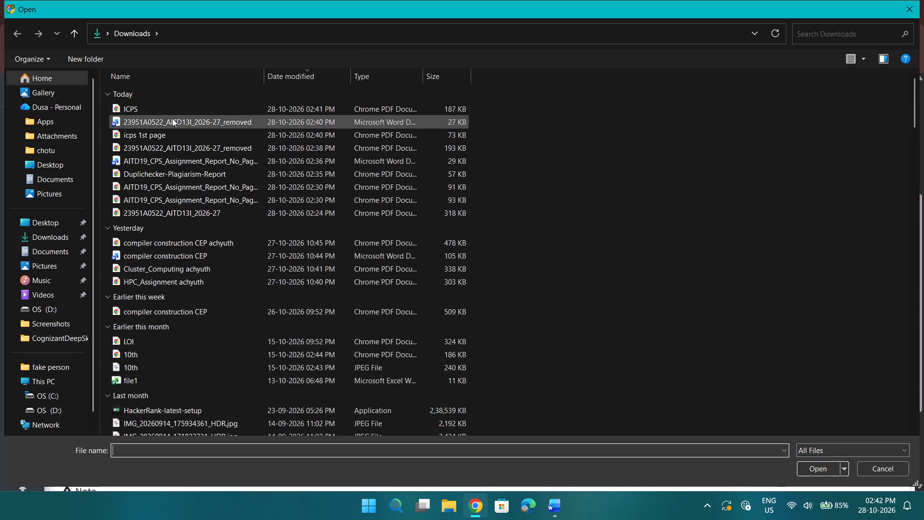
double_click(186, 110)
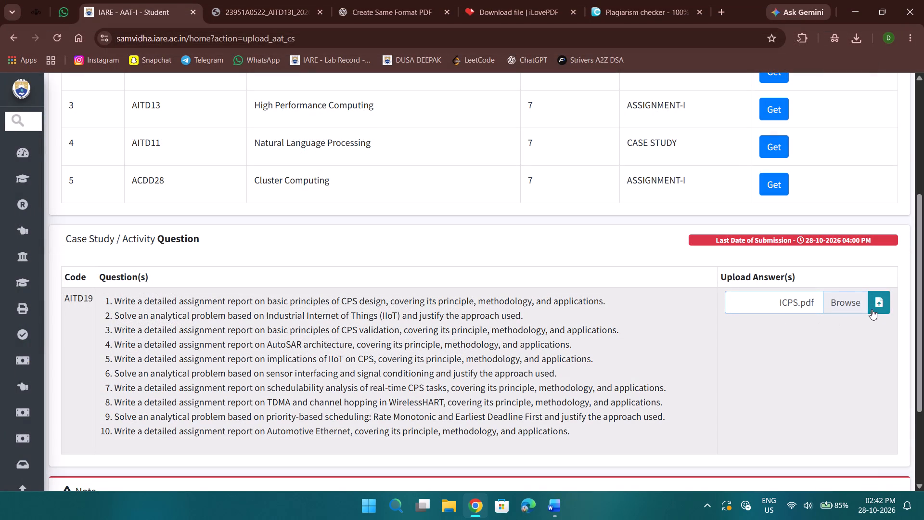
left_click(873, 296)
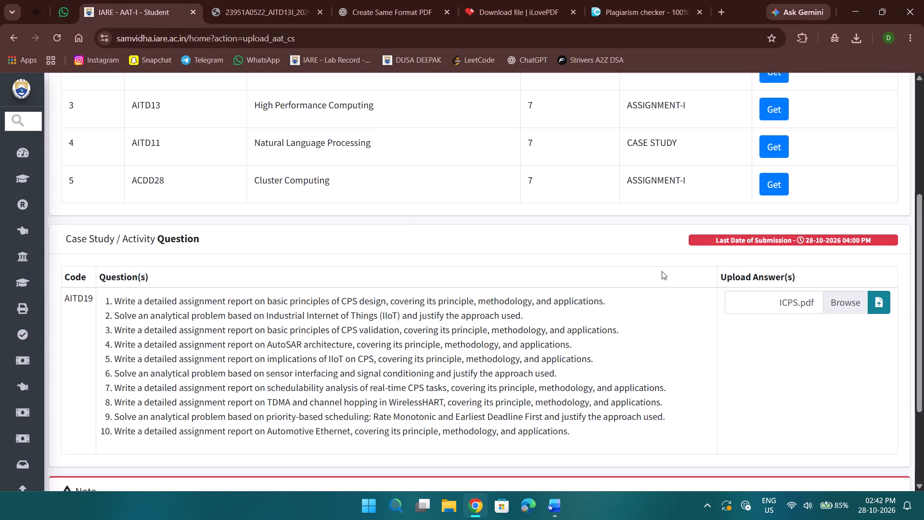
scroll(550, 266, "up", 6)
scroll(550, 266, "down", 7)
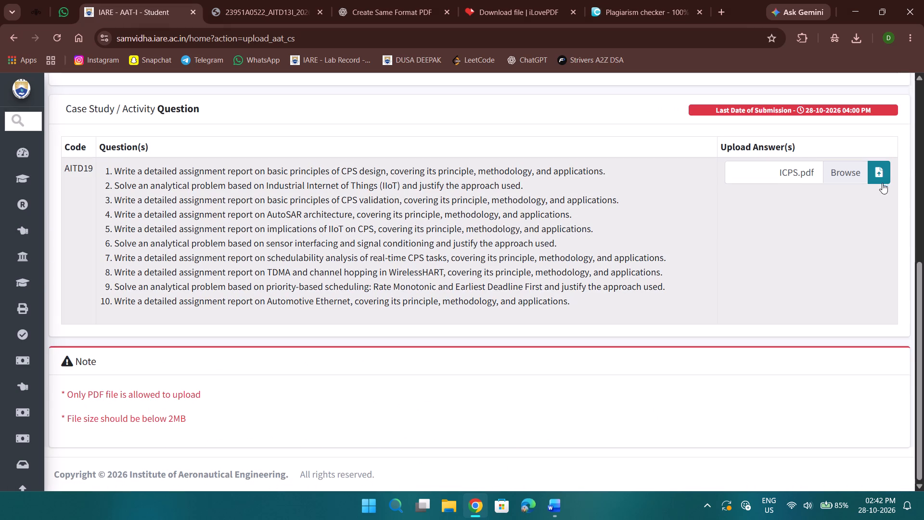
left_click(879, 170)
scroll(448, 315, "up", 4)
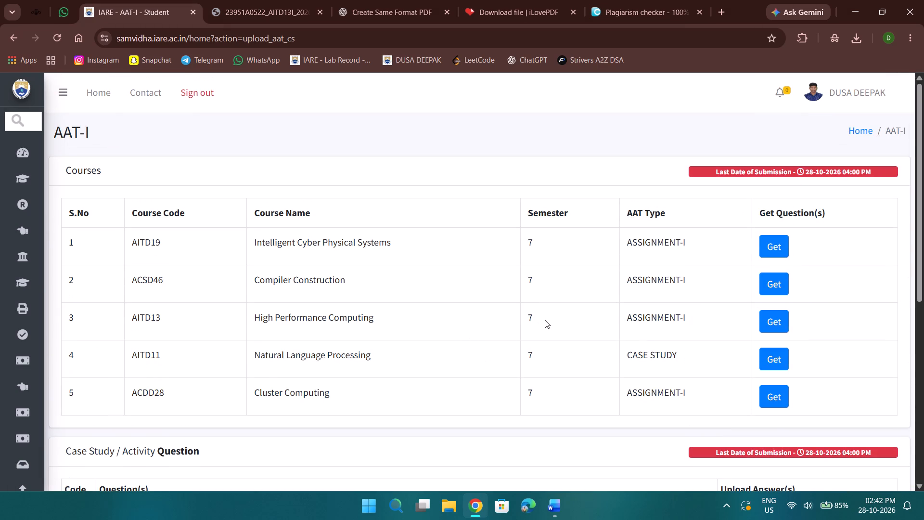
scroll(545, 320, "down", 4)
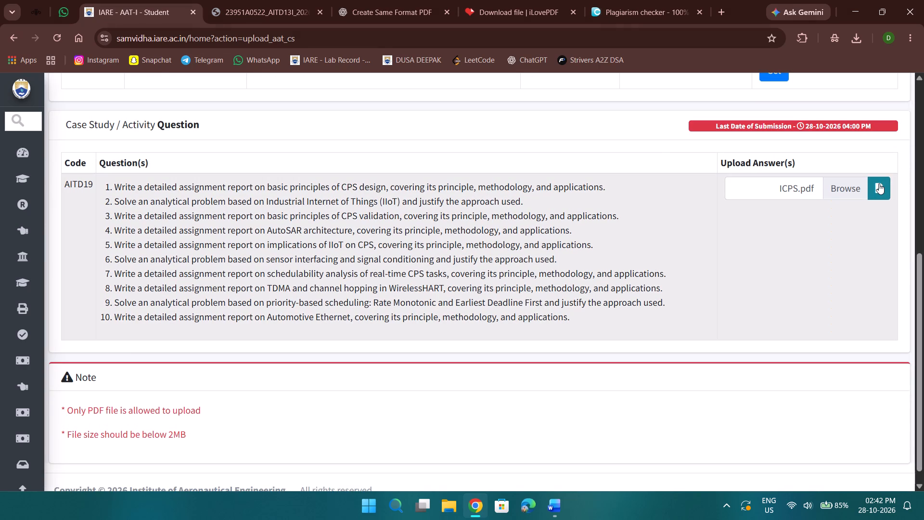
left_click(879, 183)
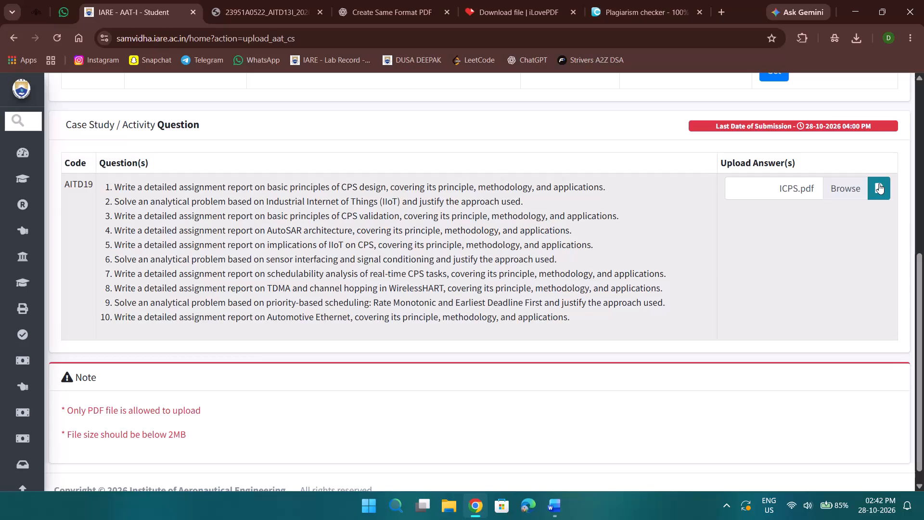
triple_click(879, 183)
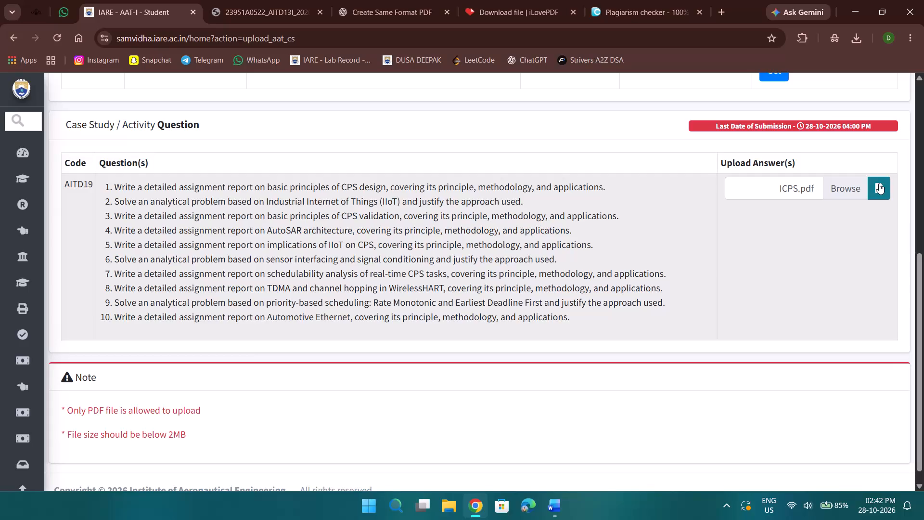
triple_click(879, 183)
left_click(879, 183)
left_click(879, 183)
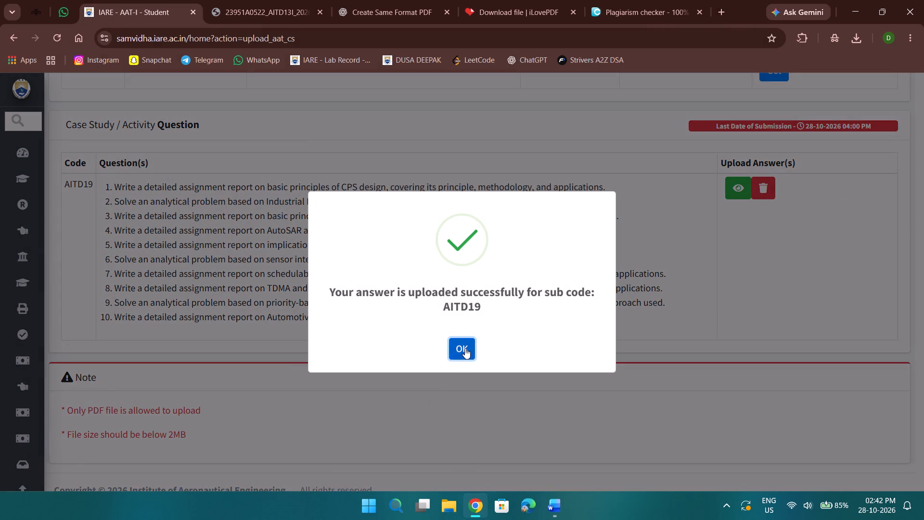
Close the AITD19 upload message and get the questions for ACSD46 Compiler Construction from the Courses table.
left_click(465, 348)
scroll(622, 332, "up", 5)
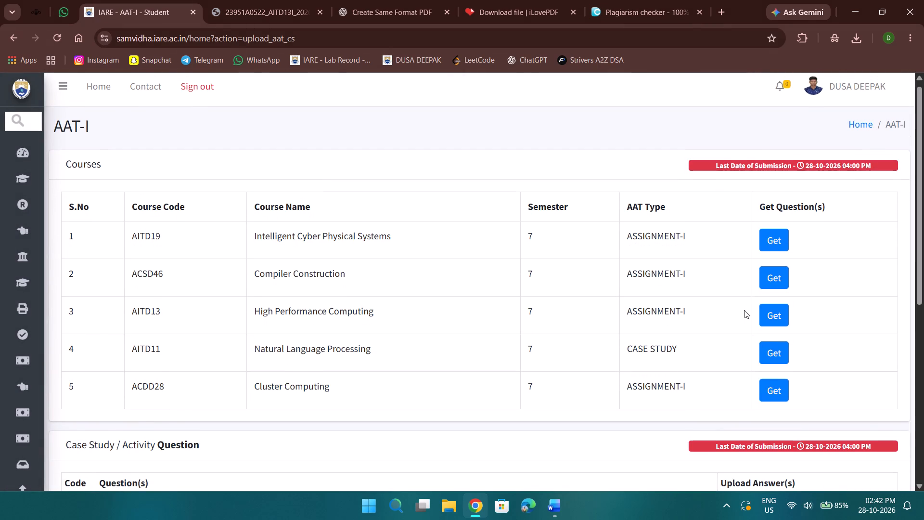
left_click(771, 284)
scroll(593, 309, "right", 1)
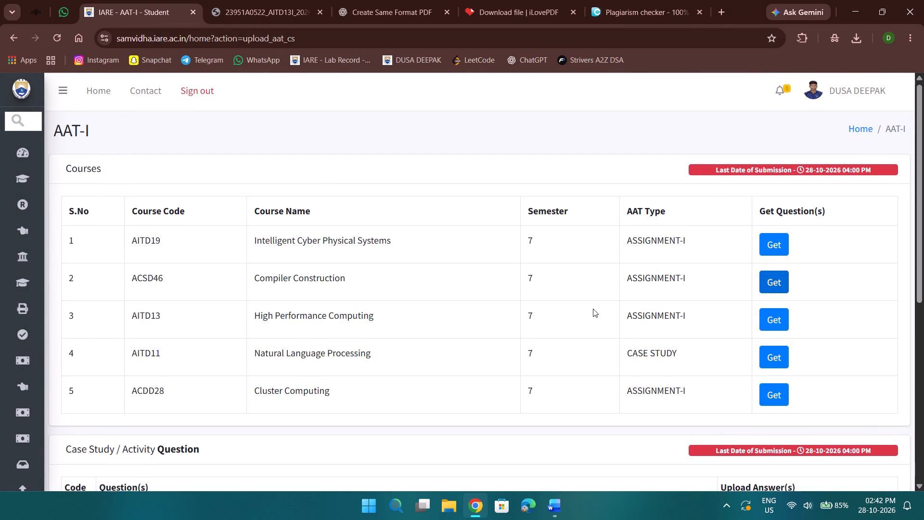
scroll(593, 309, "right", 1)
left_click(777, 261)
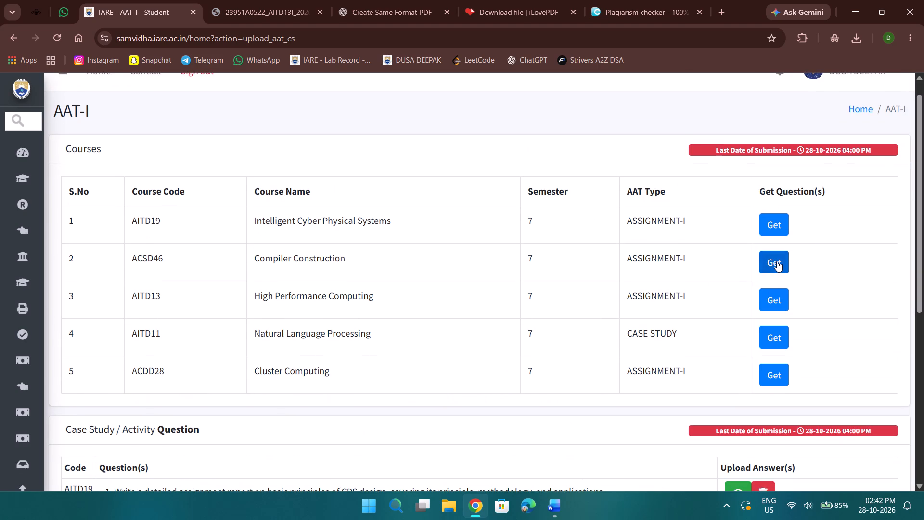
scroll(600, 317, "down", 3)
scroll(600, 317, "up", 6)
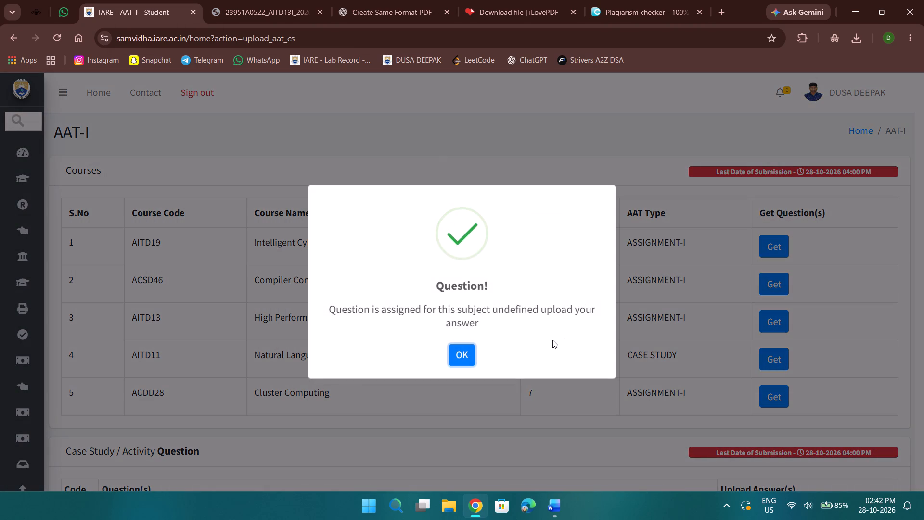
key("Return")
scroll(552, 340, "down", 4)
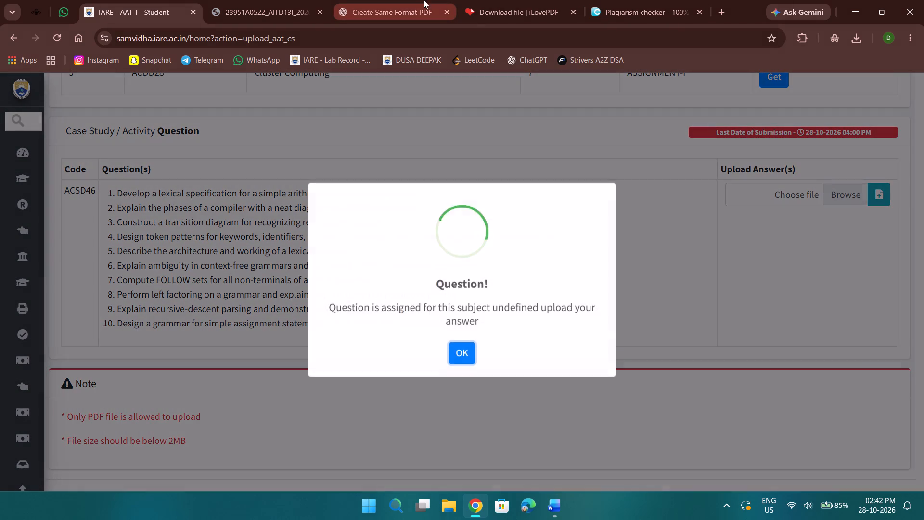
left_click(457, 349)
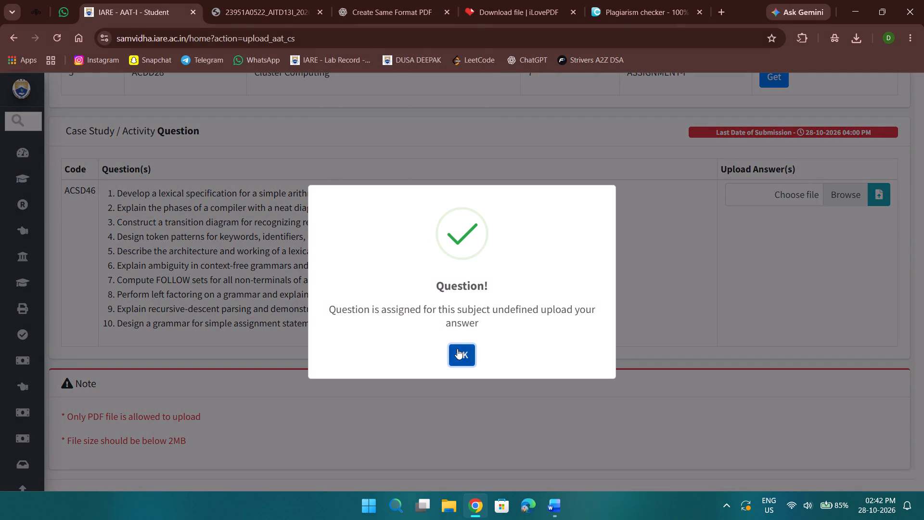
Close the AITD19 report preview in ChatGPT and the browser tab holding the AITD13I 2026-27 PDF.
left_click(392, 0)
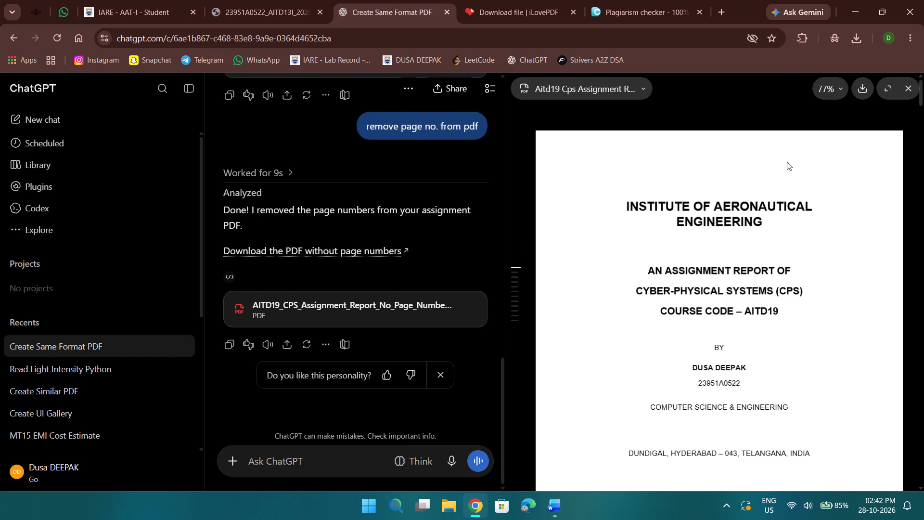
left_click(906, 86)
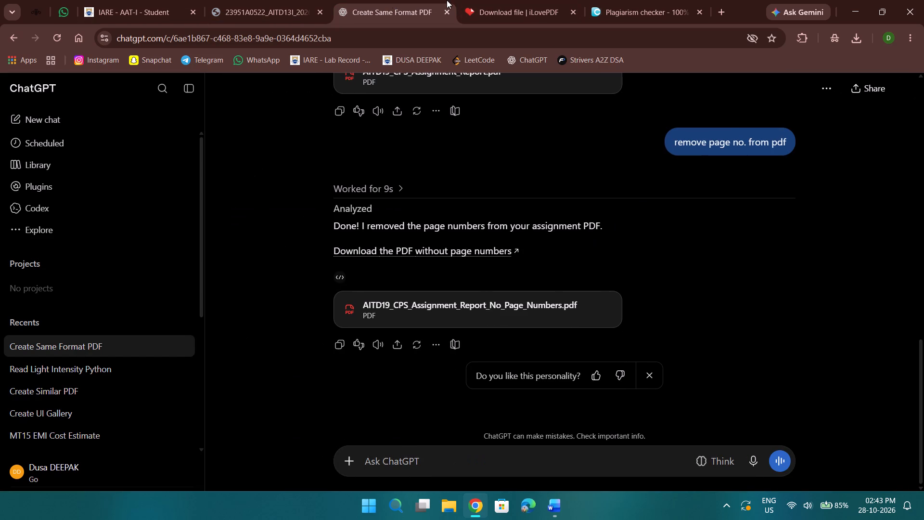
left_click(257, 0)
left_click(121, 0)
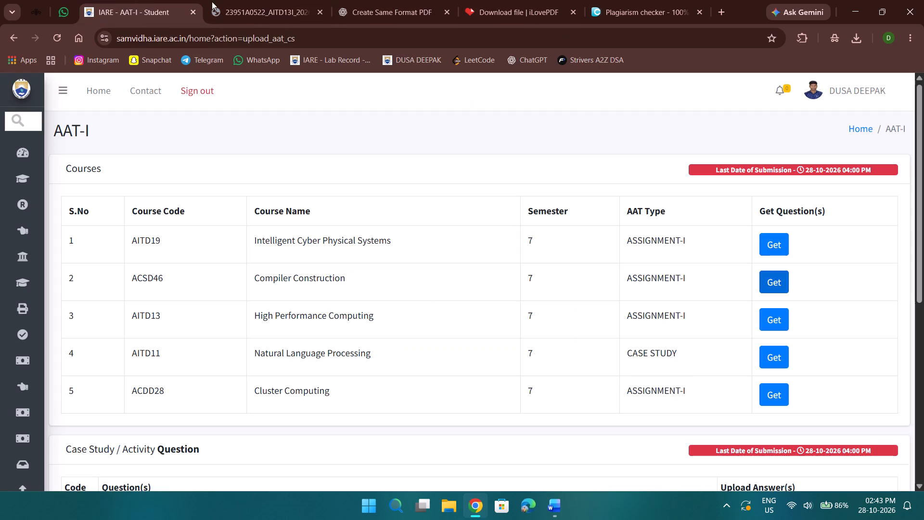
left_click(321, 12)
scroll(564, 327, "down", 1)
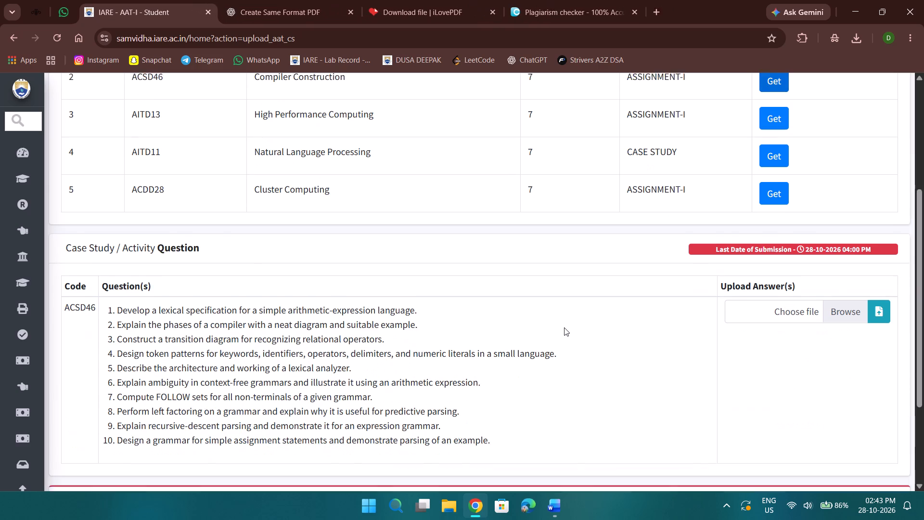
scroll(564, 327, "down", 3)
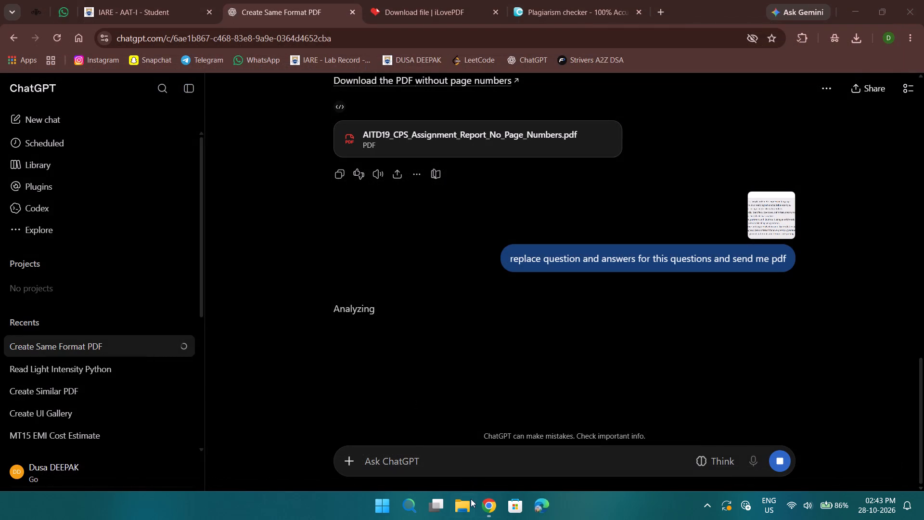
left_click(469, 507)
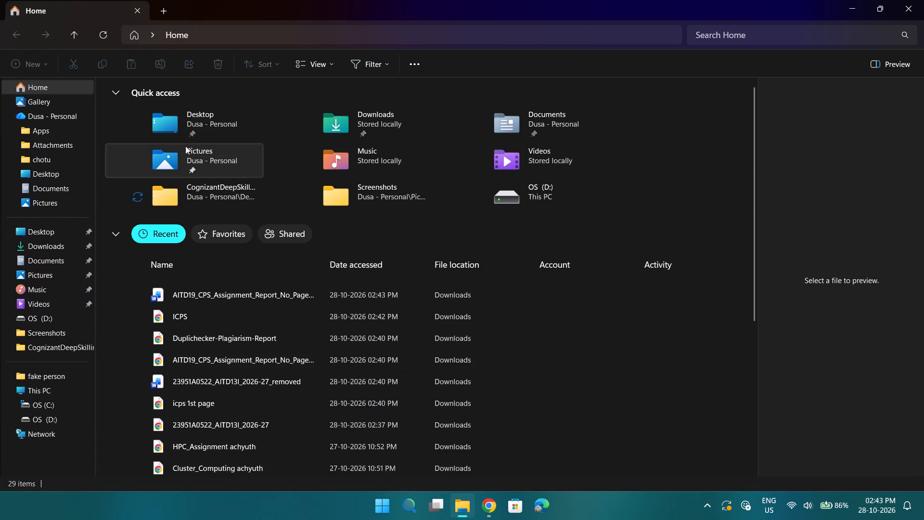
double_click(38, 239)
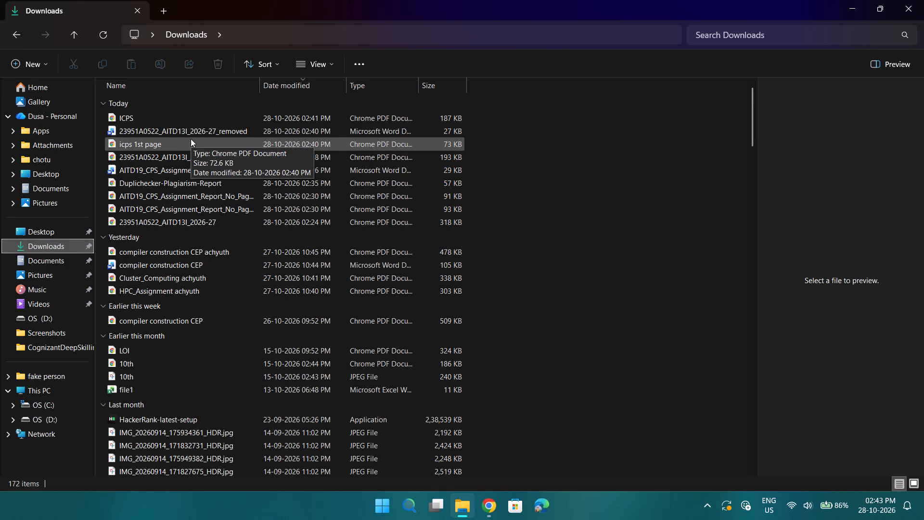
double_click(203, 132)
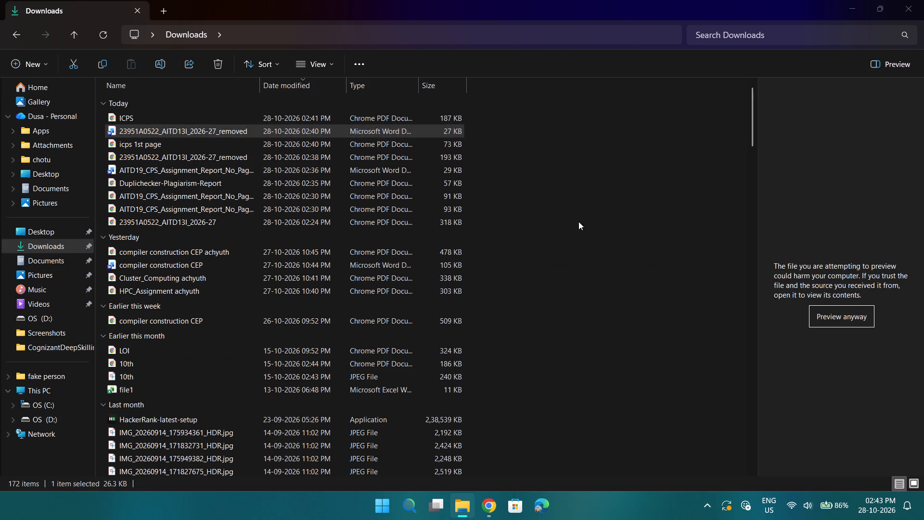
Replace the student's name under BY on the AITD19 cover page with the other student's name.
scroll(577, 343, "down", 1)
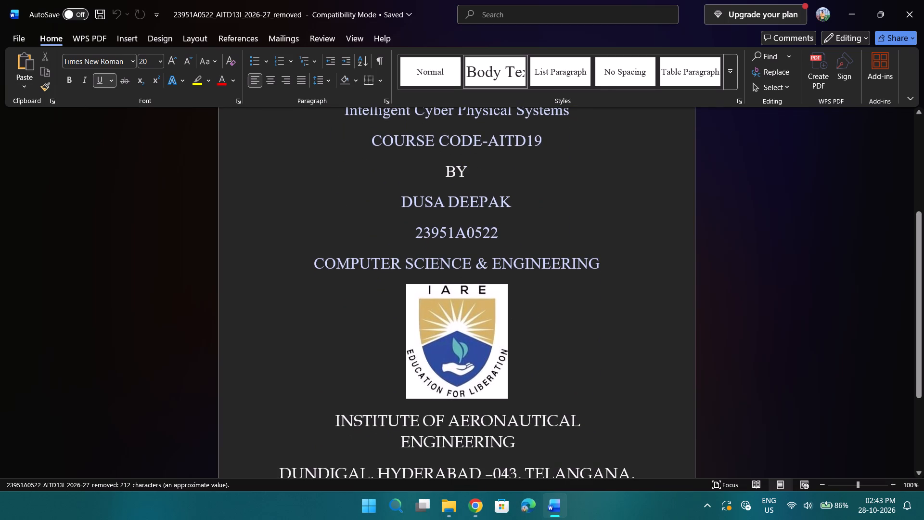
left_click_drag(510, 200, 441, 203)
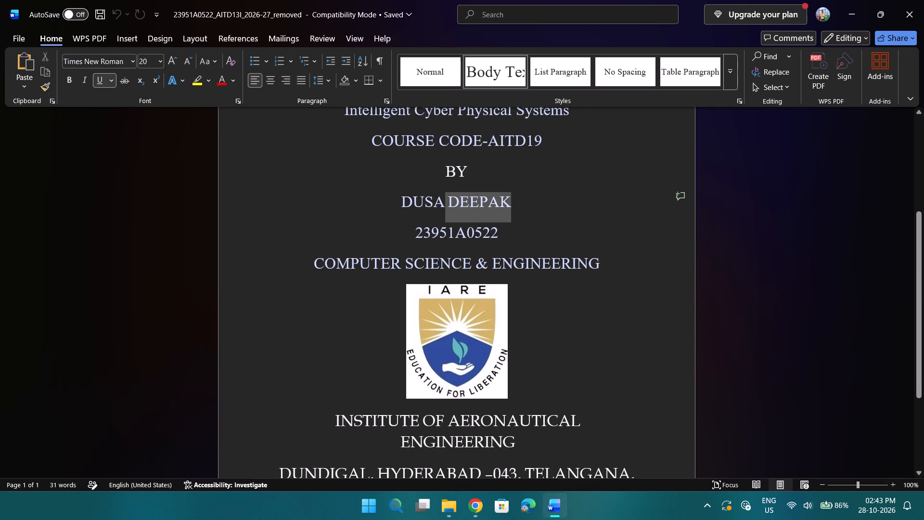
left_click_drag(441, 203, 449, 200)
left_click(515, 204)
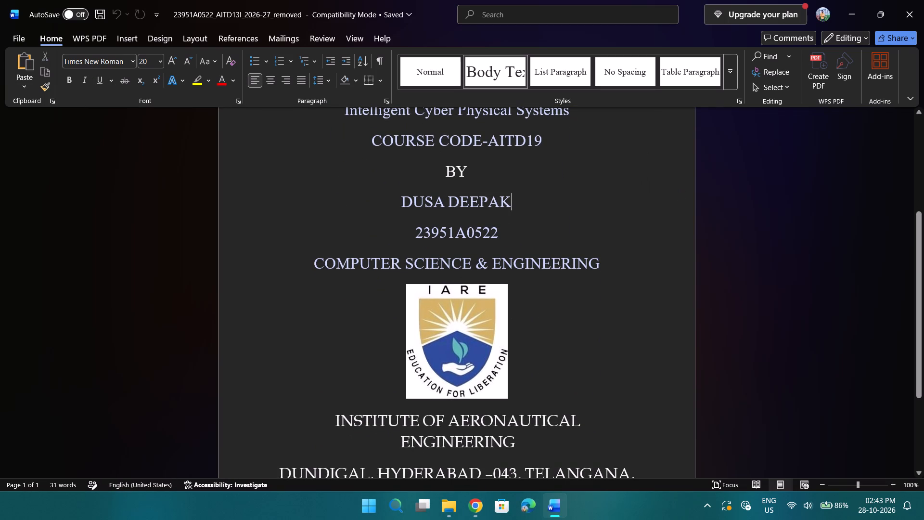
key("BackSpace")
key("BackSpace")
key("BackSpace")
key("BackSpace")
key("BackSpace")
key("BackSpace")
key("BackSpace")
key("BackSpace")
key("BackSpace")
key("BackSpace")
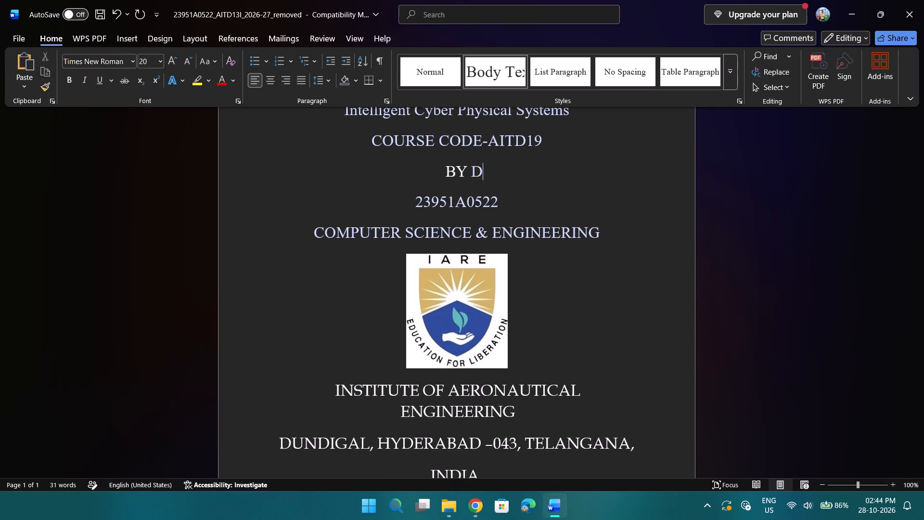
key("BackSpace")
key("Return")
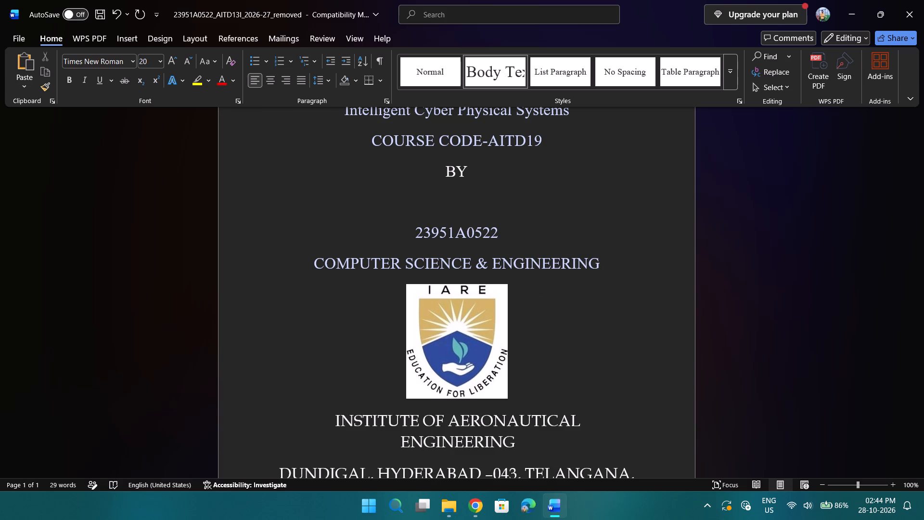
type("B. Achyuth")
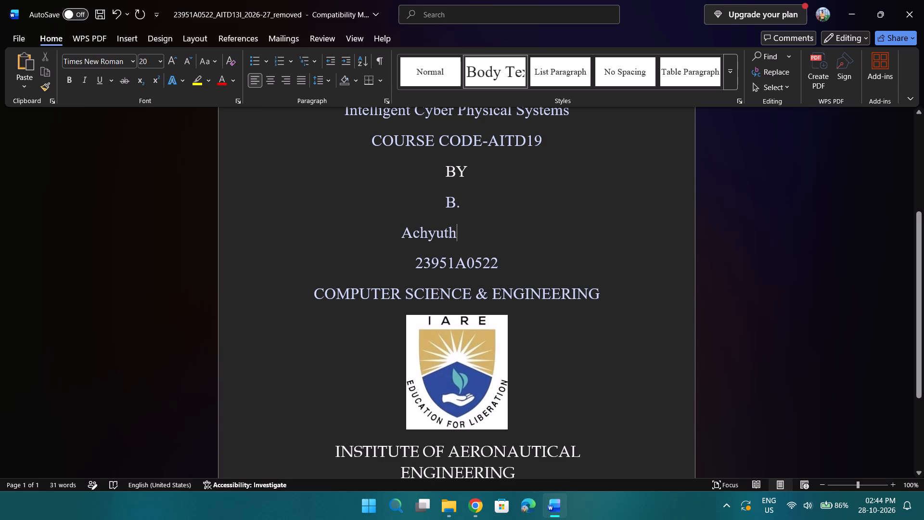
Bring the new name together on one line under BY and shift it towards the centre with six leading spaces.
left_click(447, 204)
key("BackSpace")
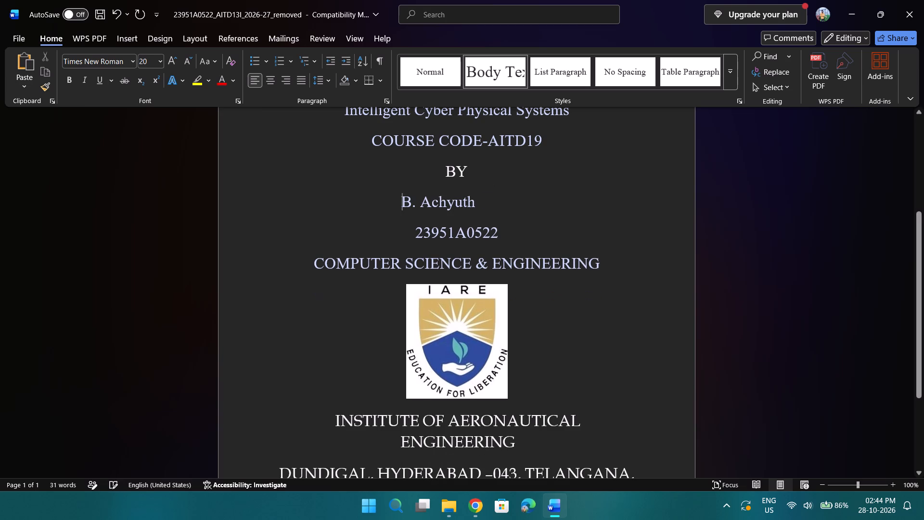
key("space")
key("space")
key("space")
key("space")
key("space")
key("space")
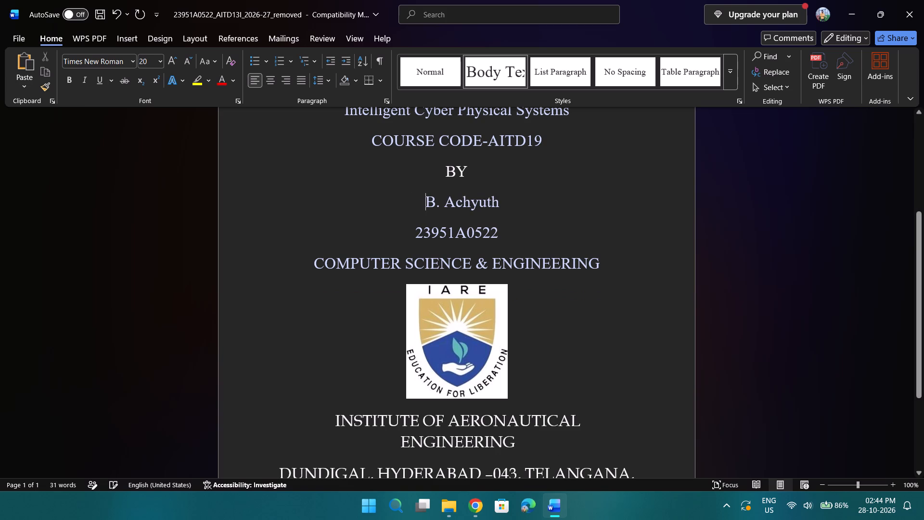
Change the last two digits of the roll number on the cover page to 07 and save the document.
left_click(497, 231)
key("BackSpace")
key("BackSpace")
type("07")
scroll(605, 384, "down", 4)
scroll(605, 384, "up", 6)
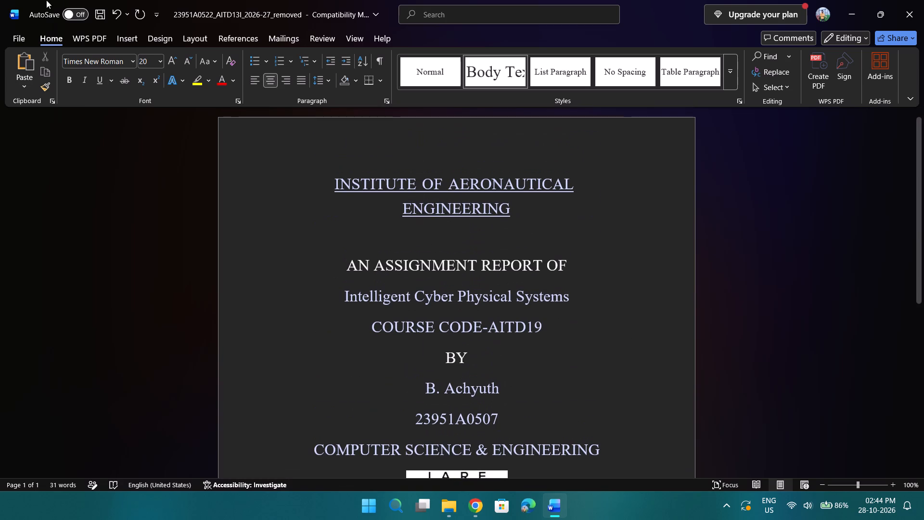
key("ctrl+s")
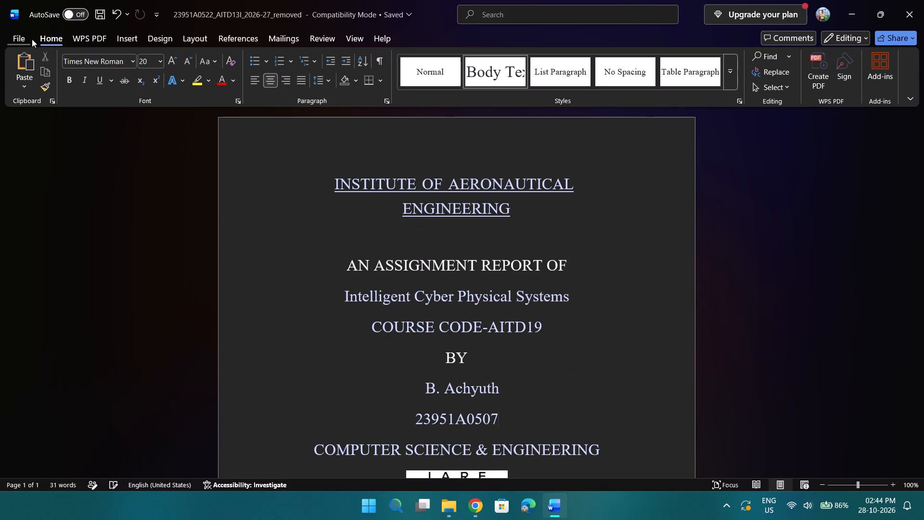
Export the cover page to Downloads as a PDF named 1st page achyuth and close the Word document.
left_click(20, 36)
left_click(33, 292)
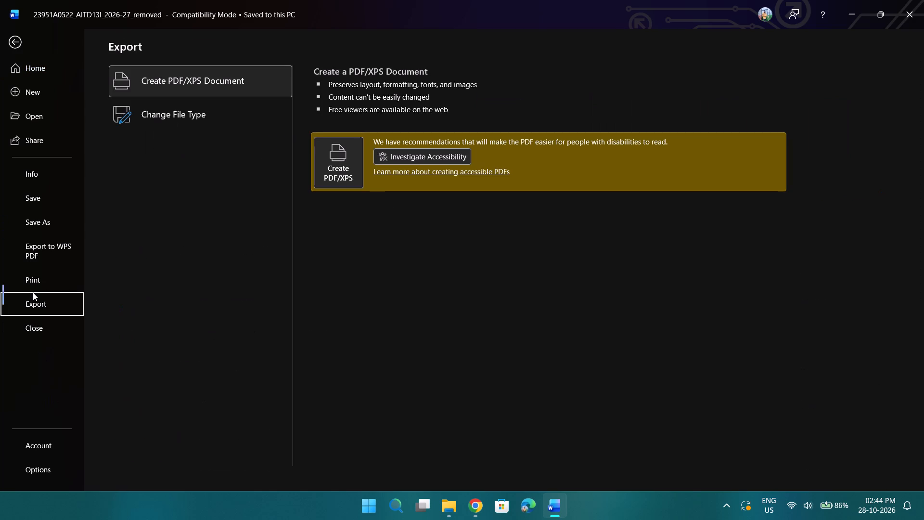
left_click(322, 146)
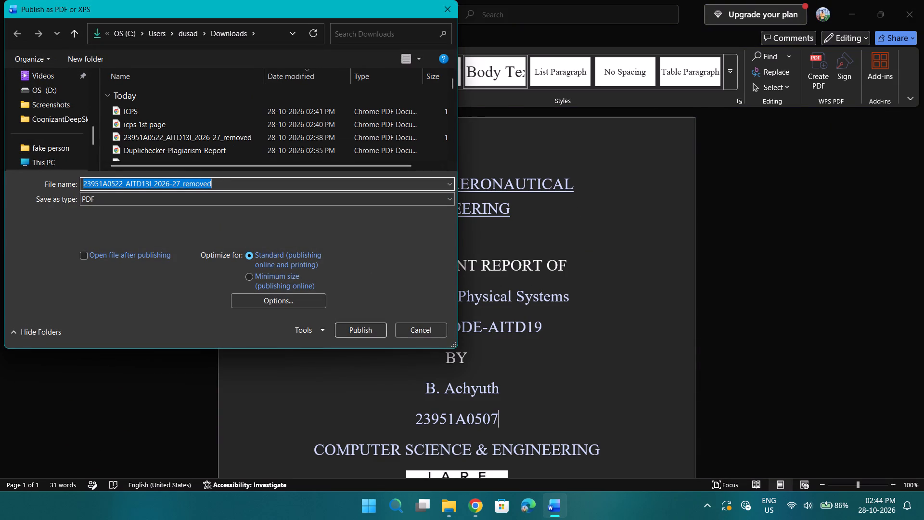
type("1st page achyuth")
key("Return")
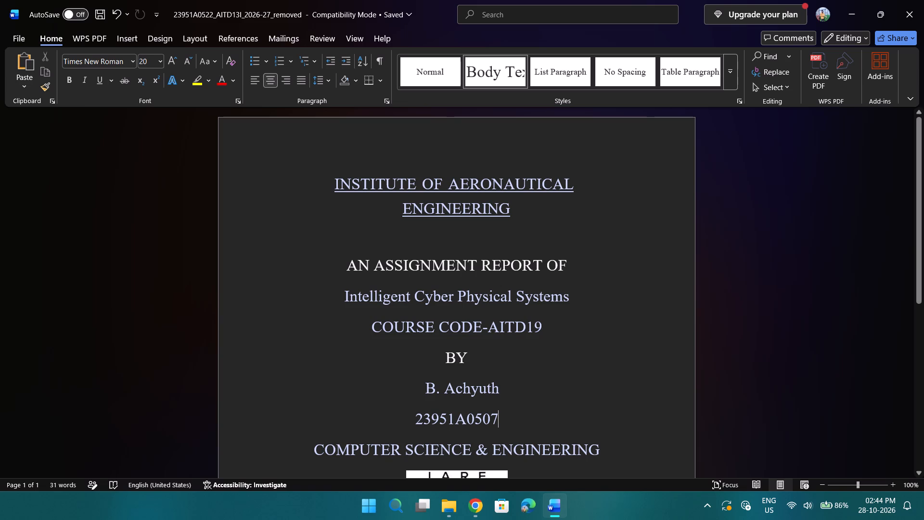
left_click(923, 0)
Refresh the Downloads folder to check for the exported cover page PDF, and close the folder window.
scroll(434, 159, "up", 7)
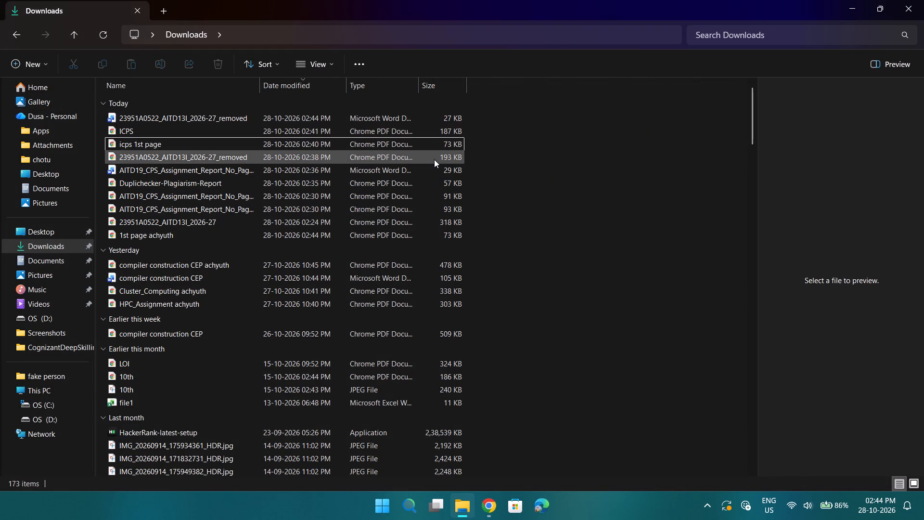
left_click(106, 35)
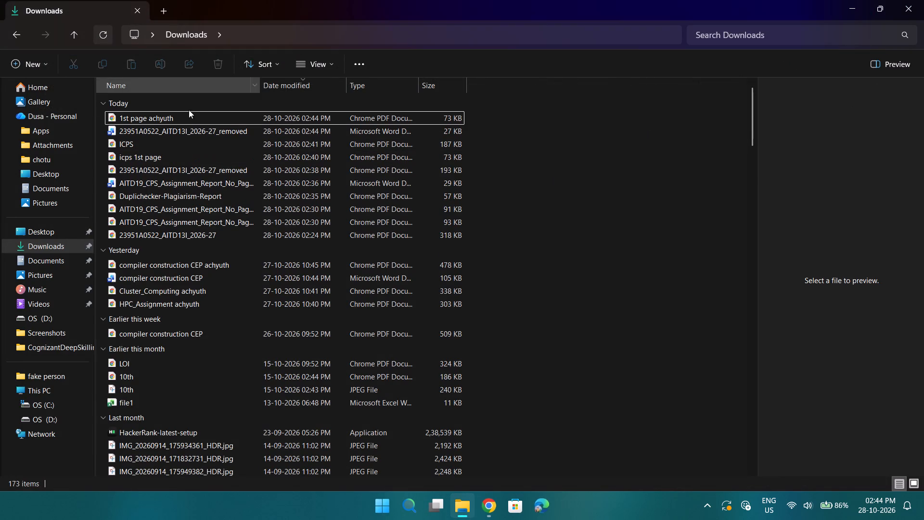
left_click(913, 0)
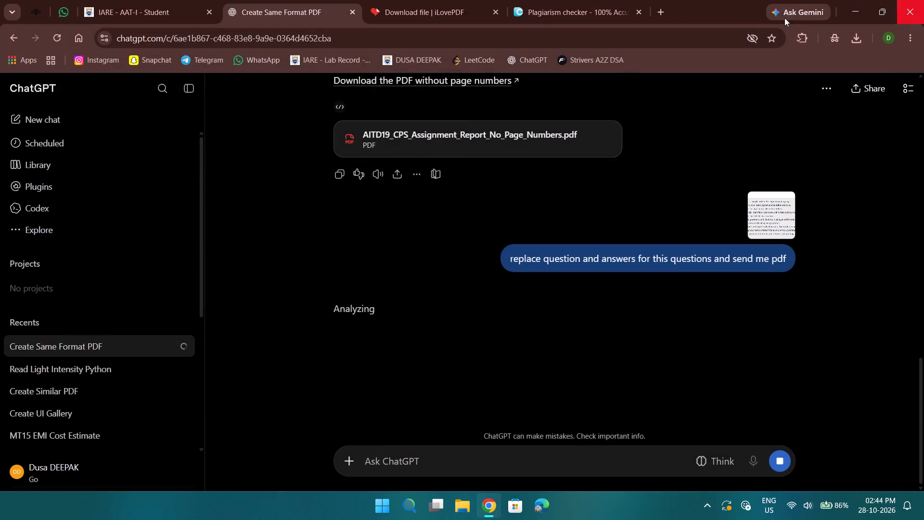
Start a new merge in iLovePDF and combine 1st page achyuth, AITD19_CPS_Assignment_Report_No_Page_Numbers_removed and Duplichecker-Plagiarism-Report, in that order.
left_click(409, 0)
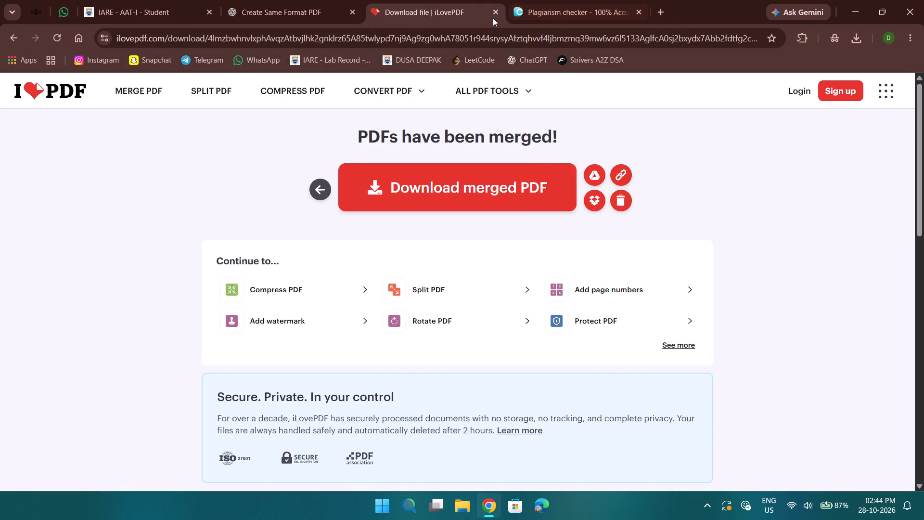
left_click(320, 190)
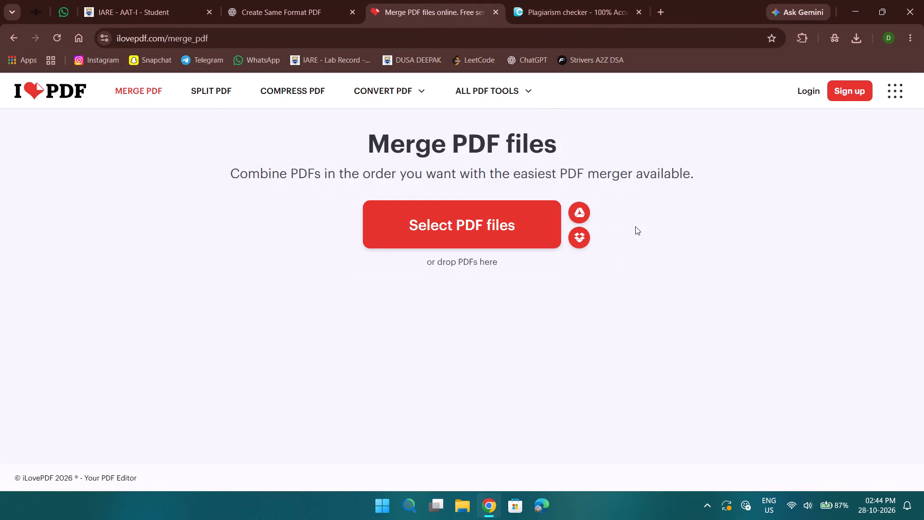
left_click(502, 240)
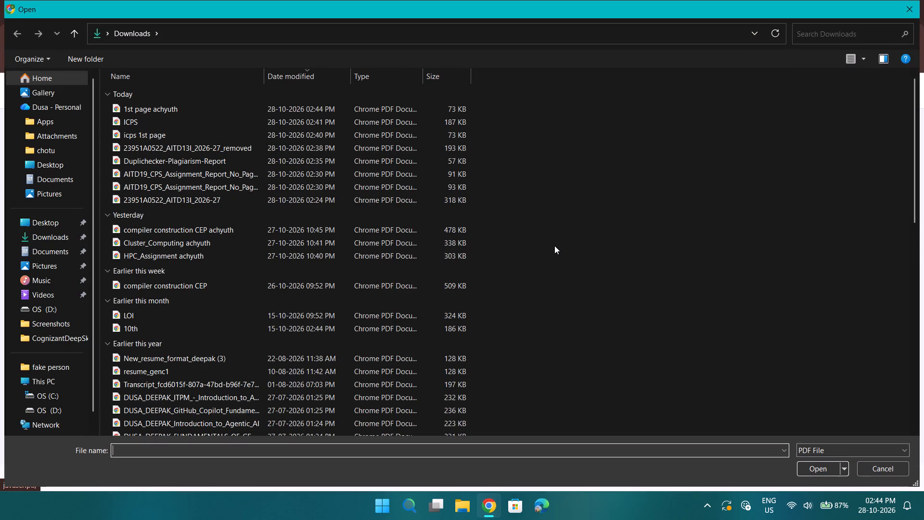
scroll(346, 260, "up", 3)
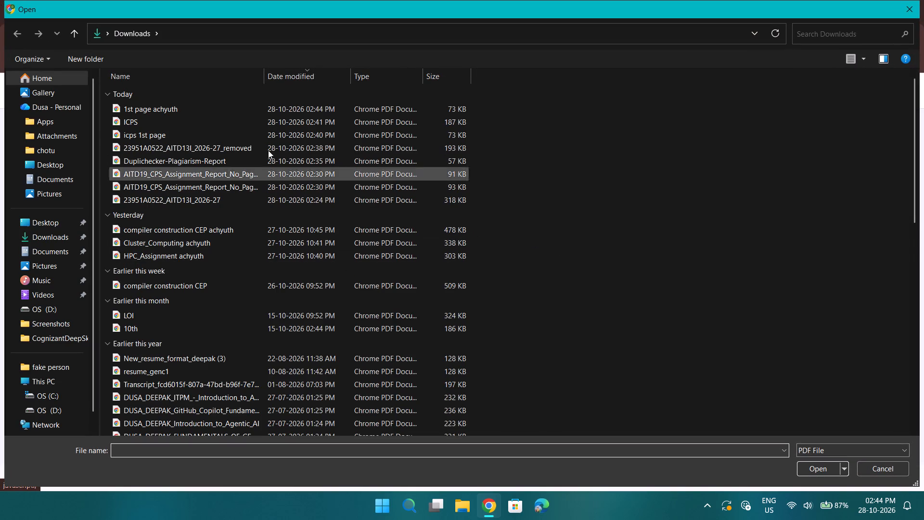
double_click(211, 107)
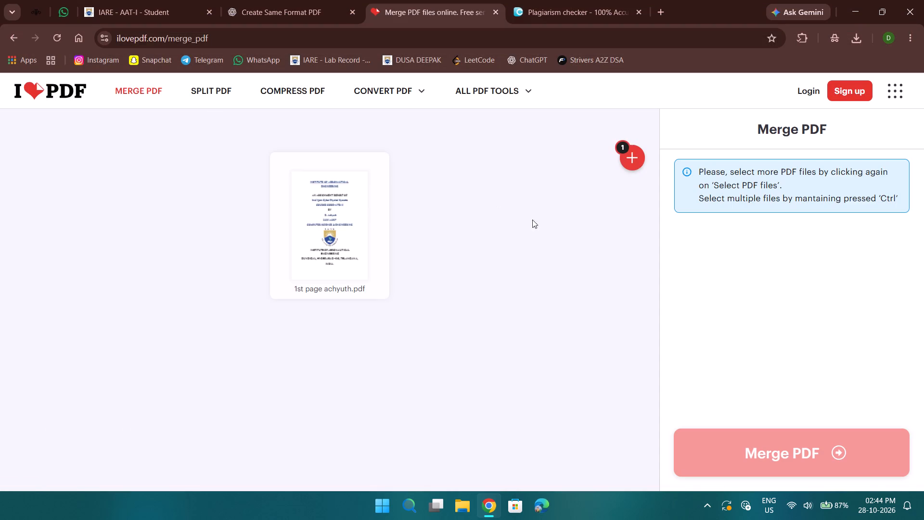
left_click(636, 152)
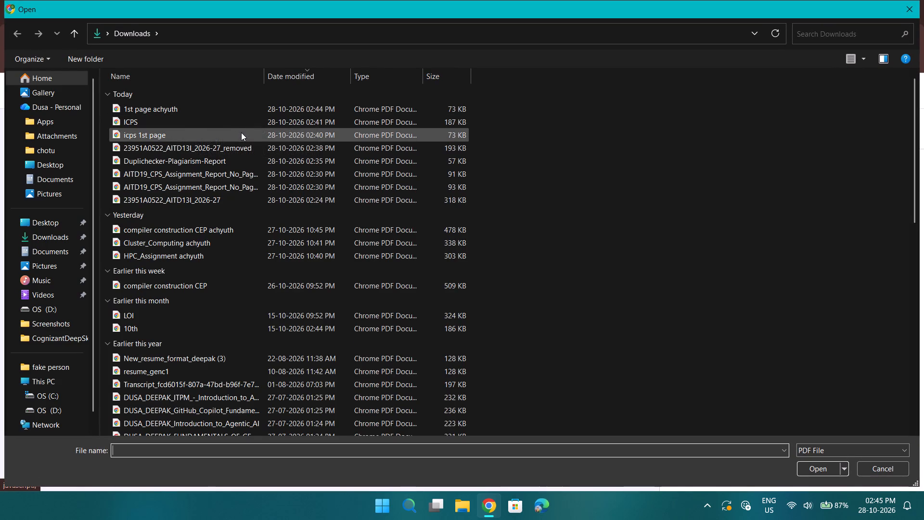
double_click(263, 172)
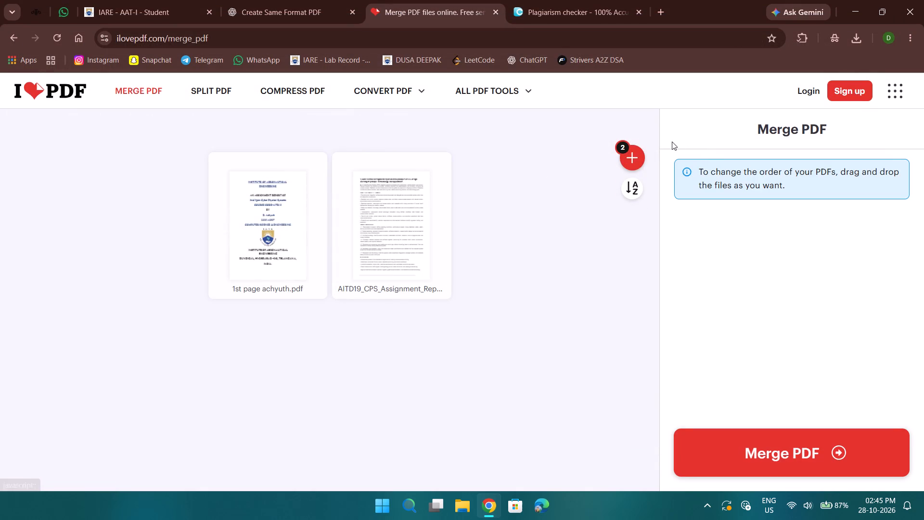
left_click(631, 154)
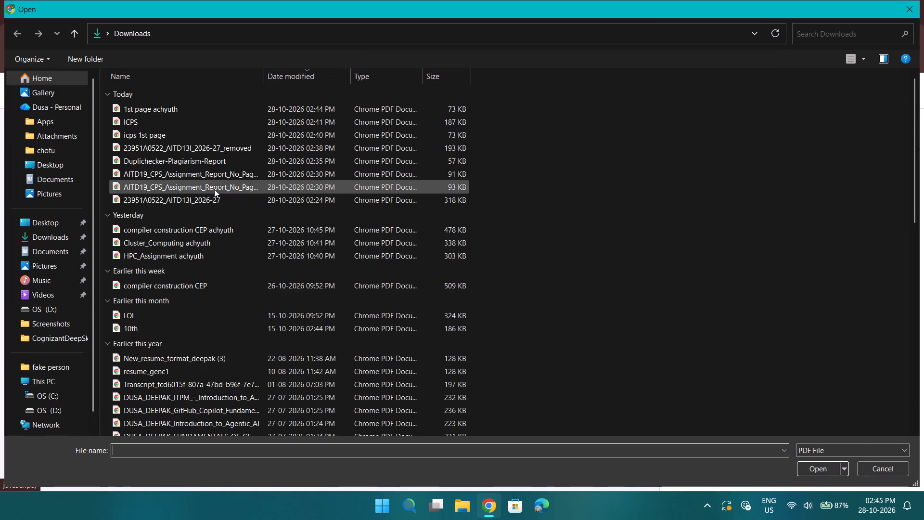
double_click(218, 159)
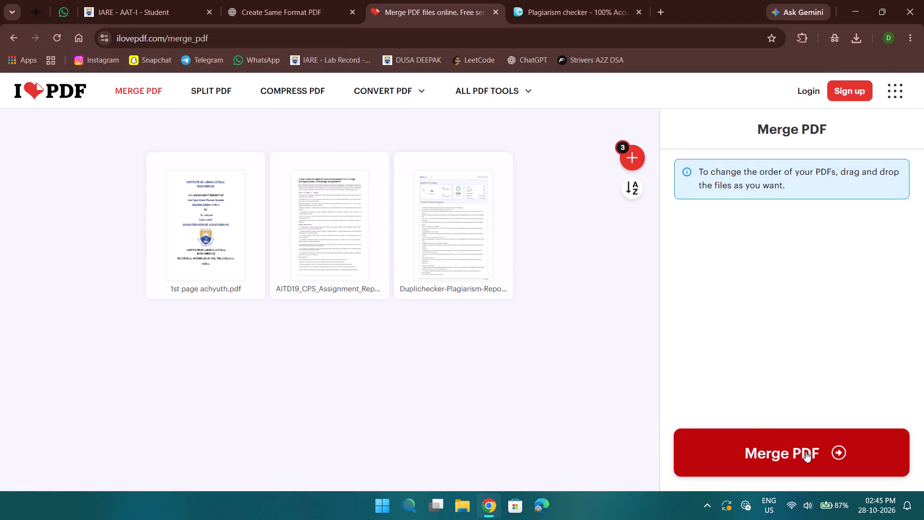
left_click(825, 453)
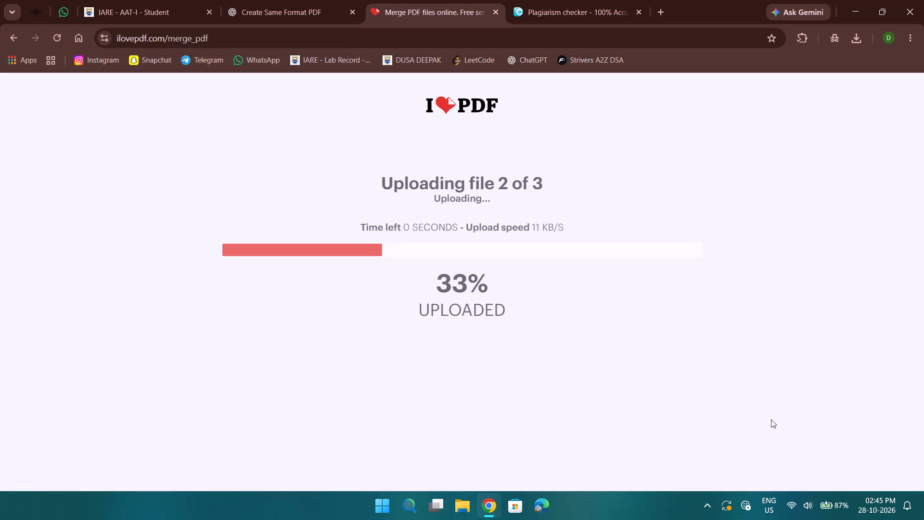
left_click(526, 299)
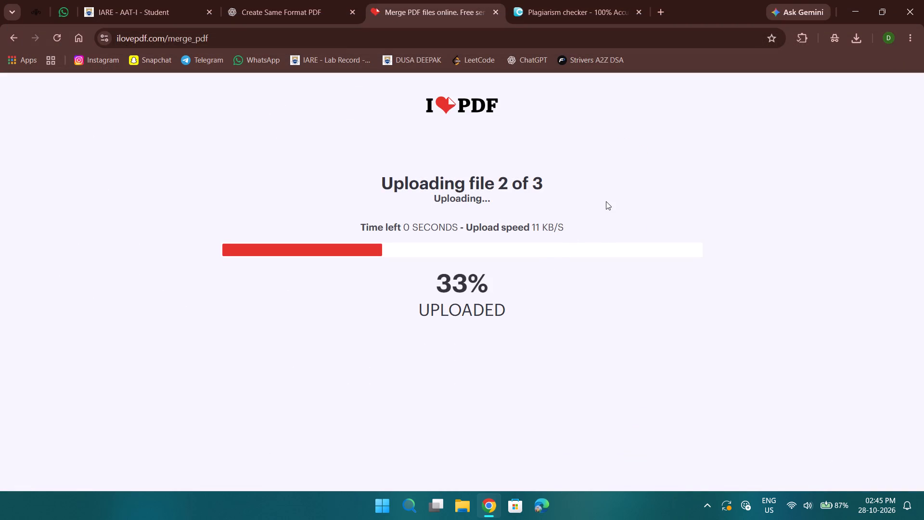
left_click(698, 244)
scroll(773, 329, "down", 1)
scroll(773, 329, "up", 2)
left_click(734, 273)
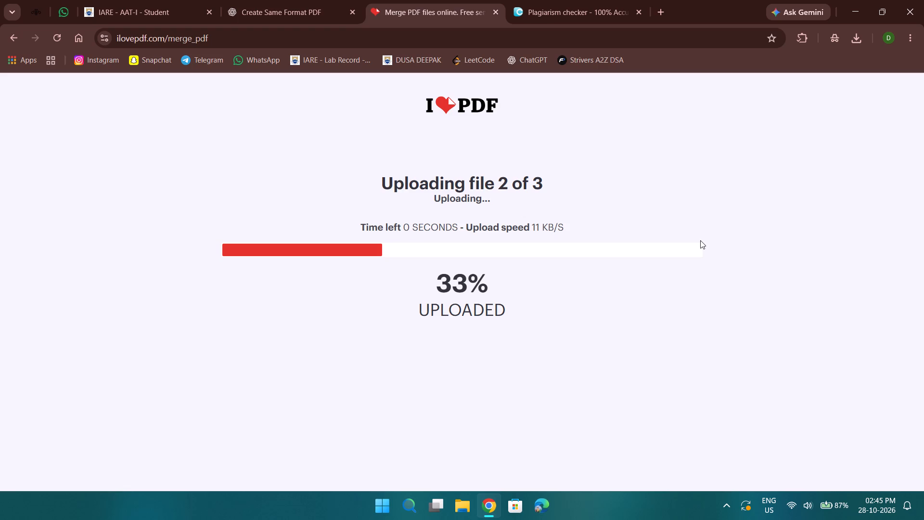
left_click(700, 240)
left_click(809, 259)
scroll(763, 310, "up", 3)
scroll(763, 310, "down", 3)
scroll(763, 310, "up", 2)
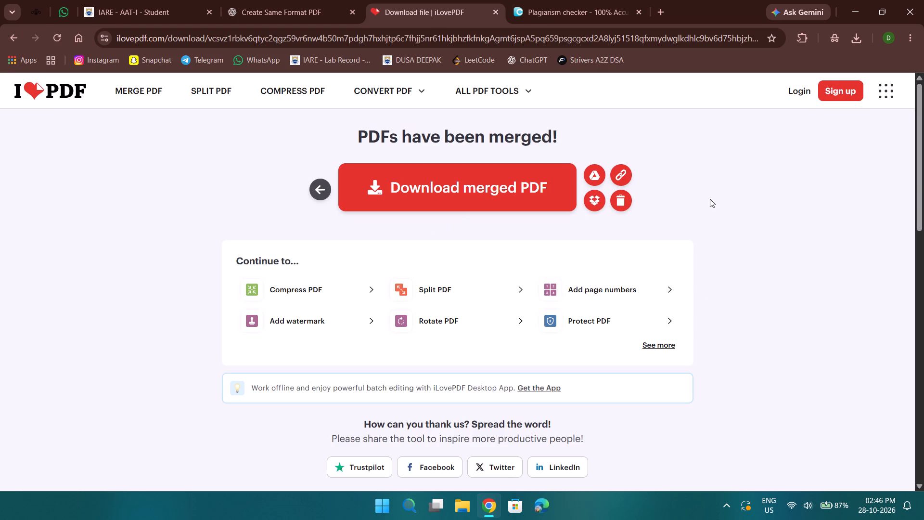
Download the merged PDF from iLovePDF.
left_click(518, 201)
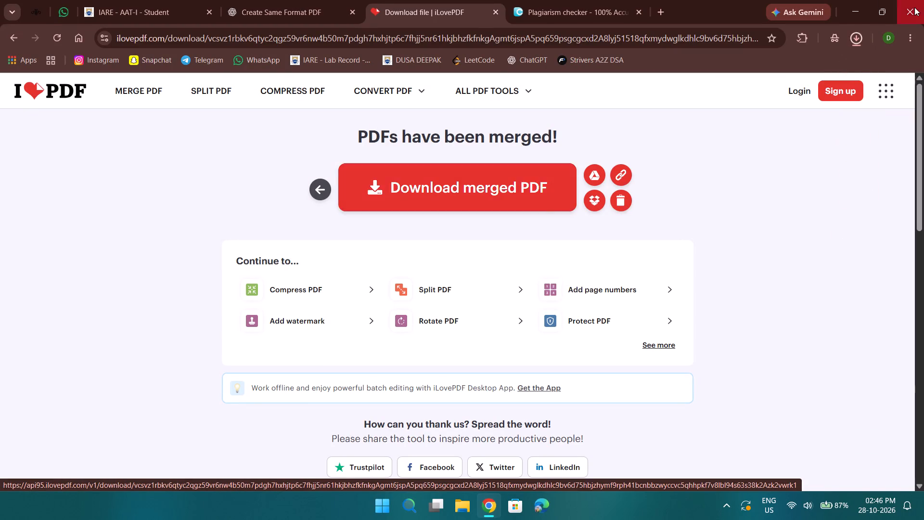
Open the downloaded merged PDF and check its pages from the cover page through to the DupliChecker plagiarism report.
left_click(756, 69)
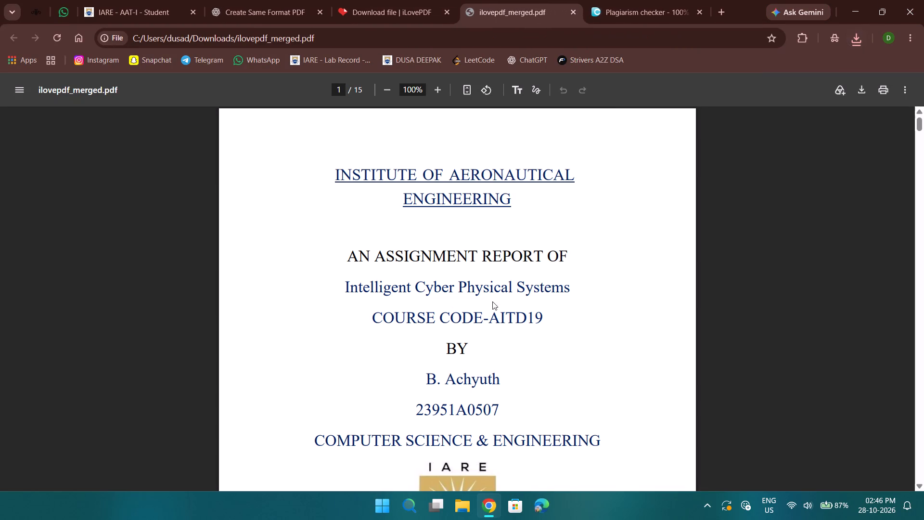
scroll(562, 305, "down", 15)
scroll(562, 305, "down", 15)
scroll(562, 305, "down", 10)
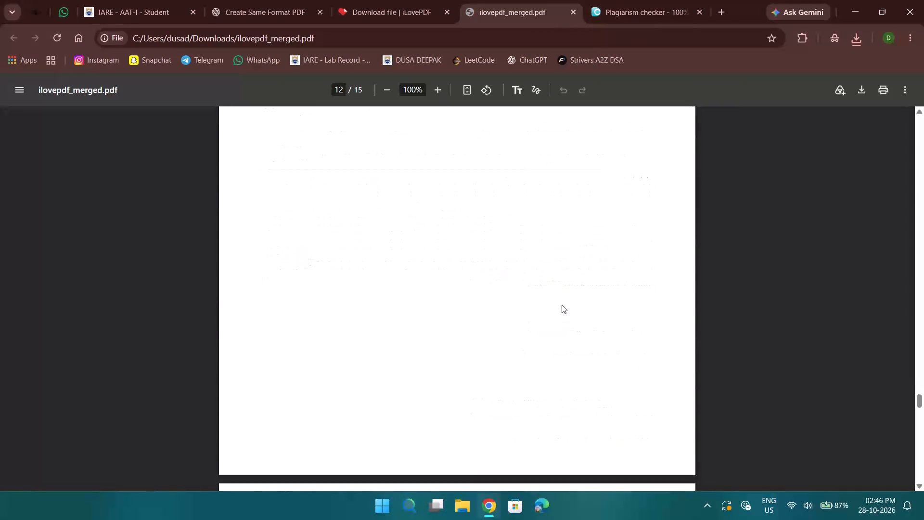
scroll(562, 305, "down", 6)
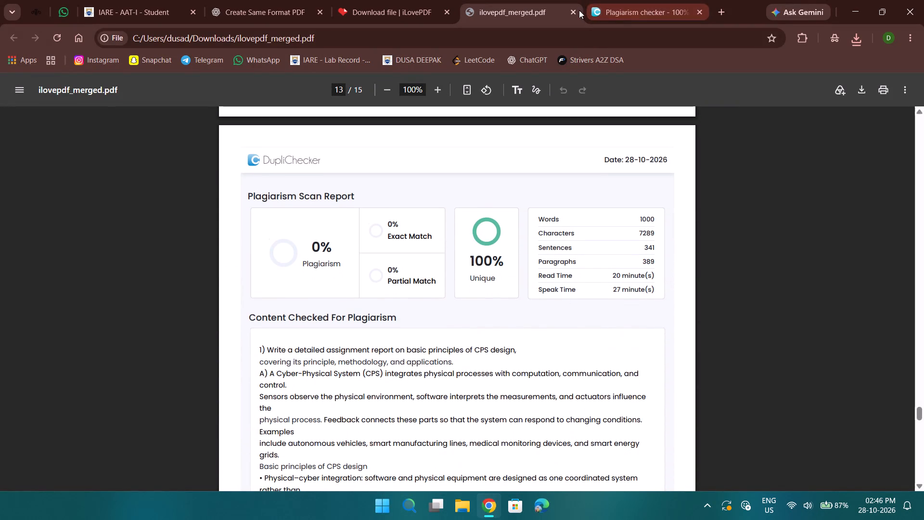
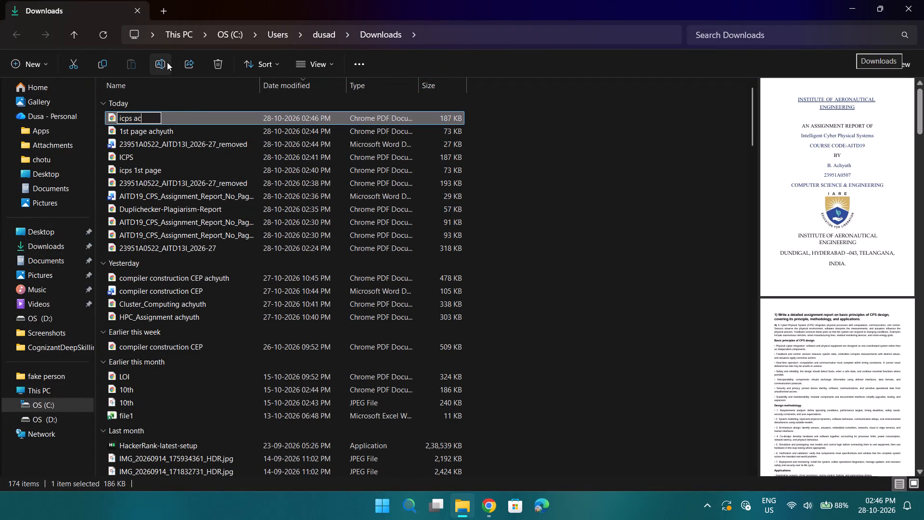
Rename the newly merged PDF in Downloads as icps achyuth.
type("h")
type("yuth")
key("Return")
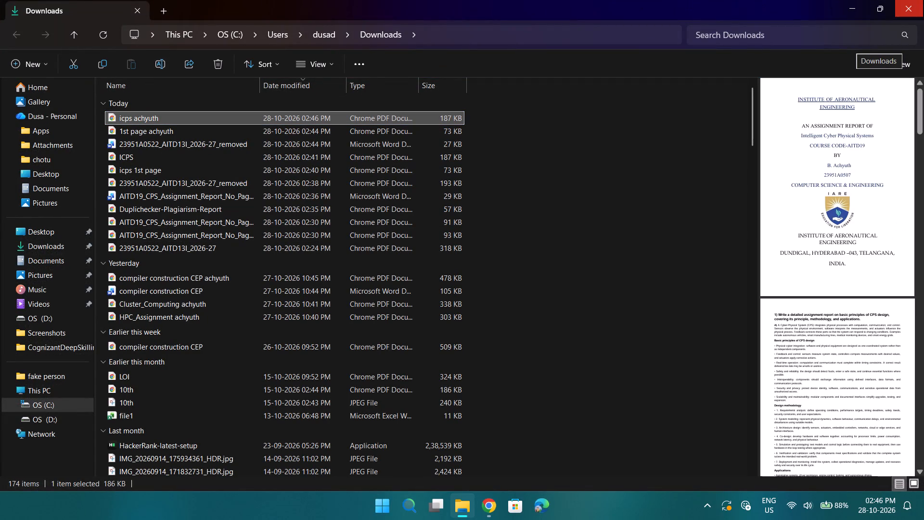